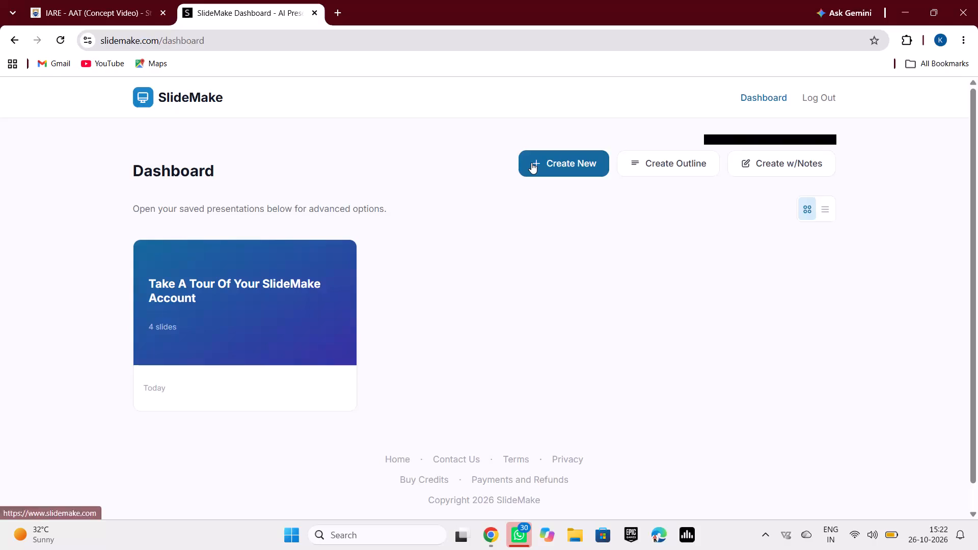
Start a new presentation with the topic "Network Scanning and Enumeration Tools", without leading spaces, and set the number of slides to 20.
left_click(531, 162)
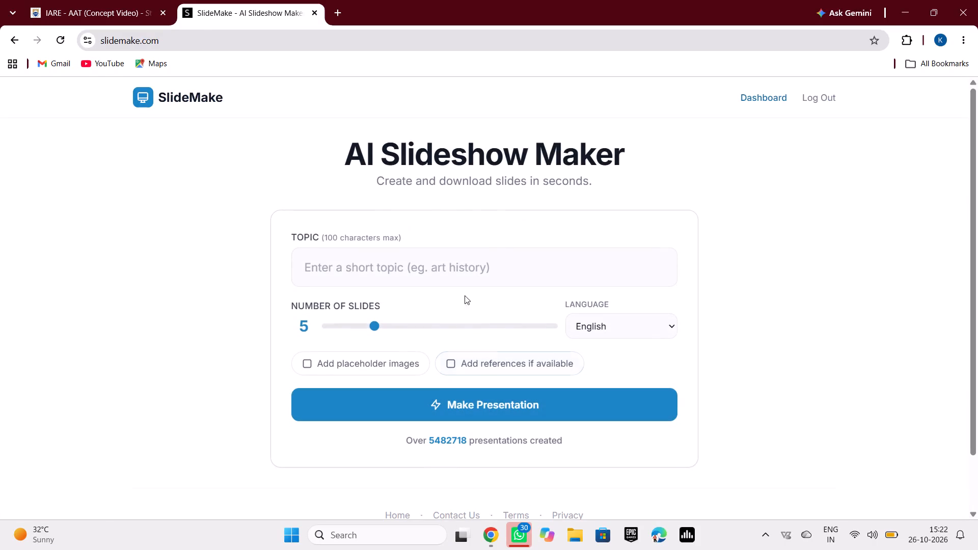
left_click(403, 259)
right_click(403, 259)
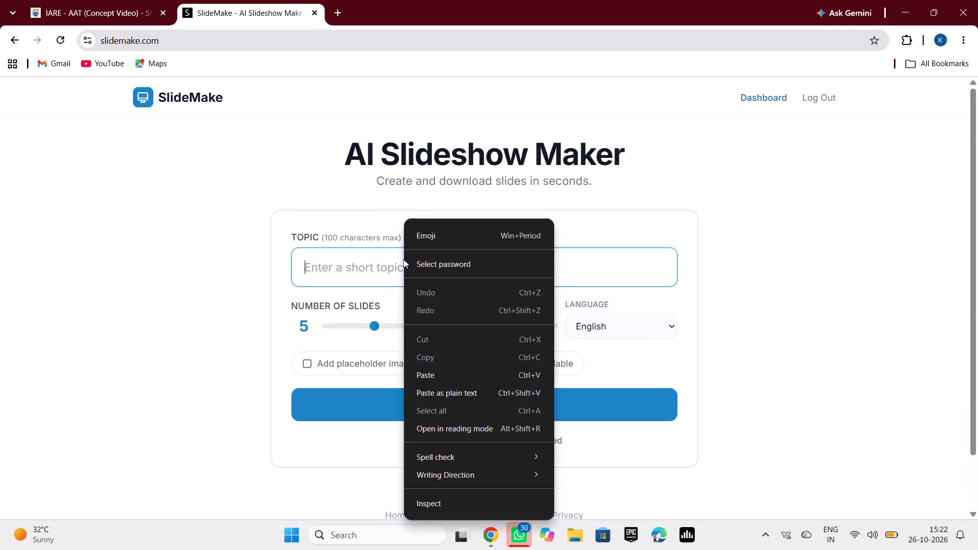
left_click(409, 372)
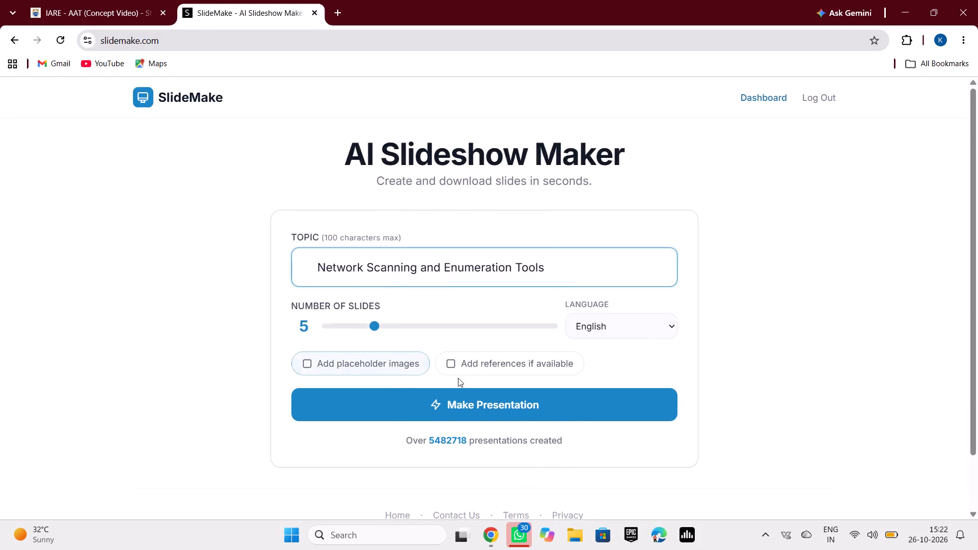
left_click(556, 329)
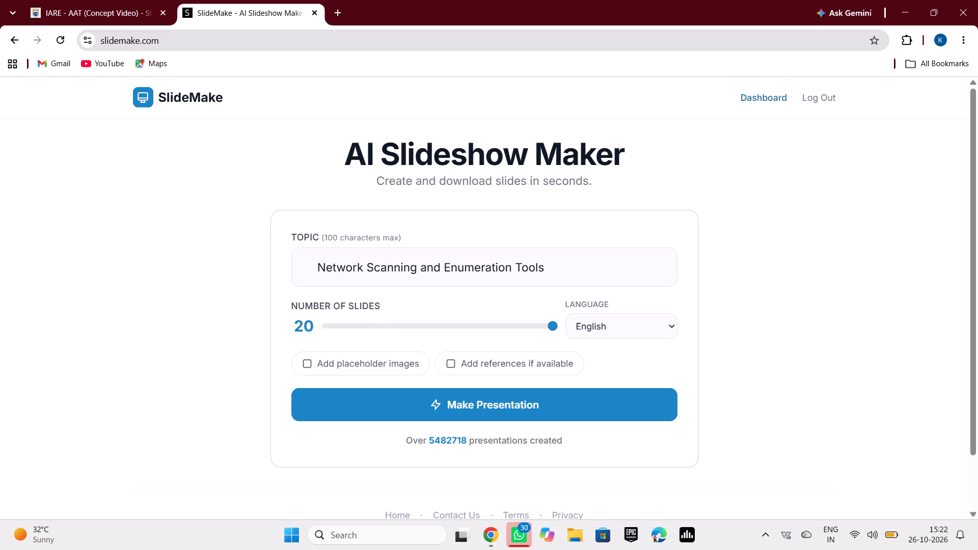
left_click(316, 271)
key("BackSpace")
key("BackSpace")
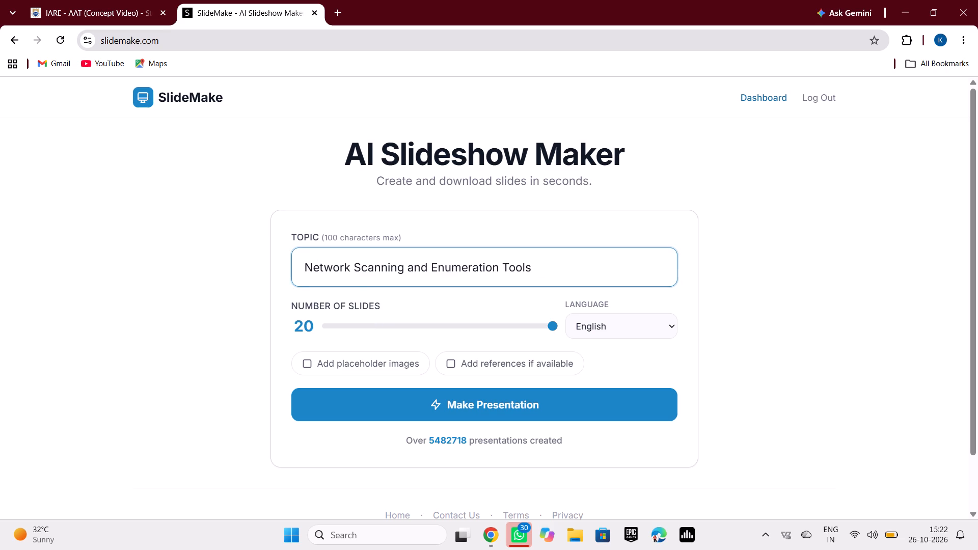
Include placeholder images and generate the presentation.
left_click(367, 354)
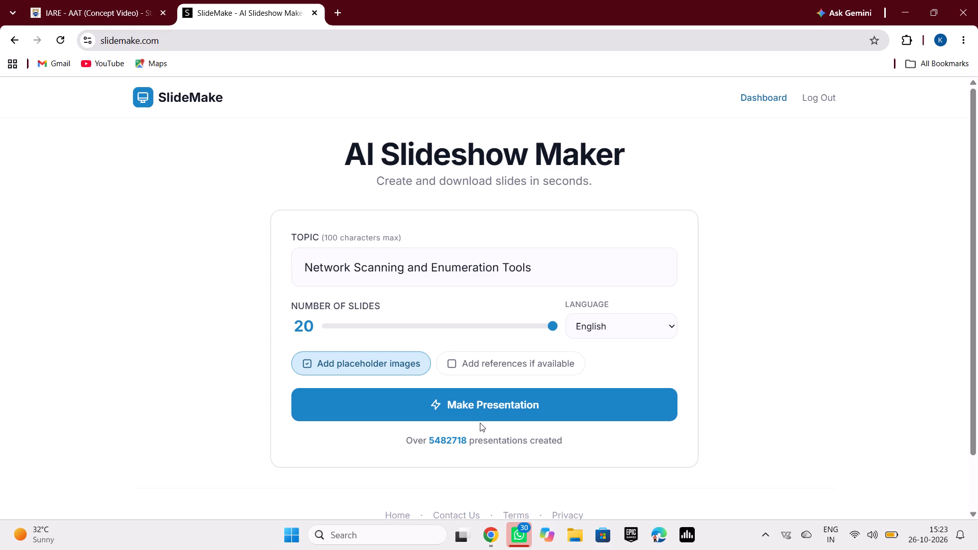
left_click(450, 403)
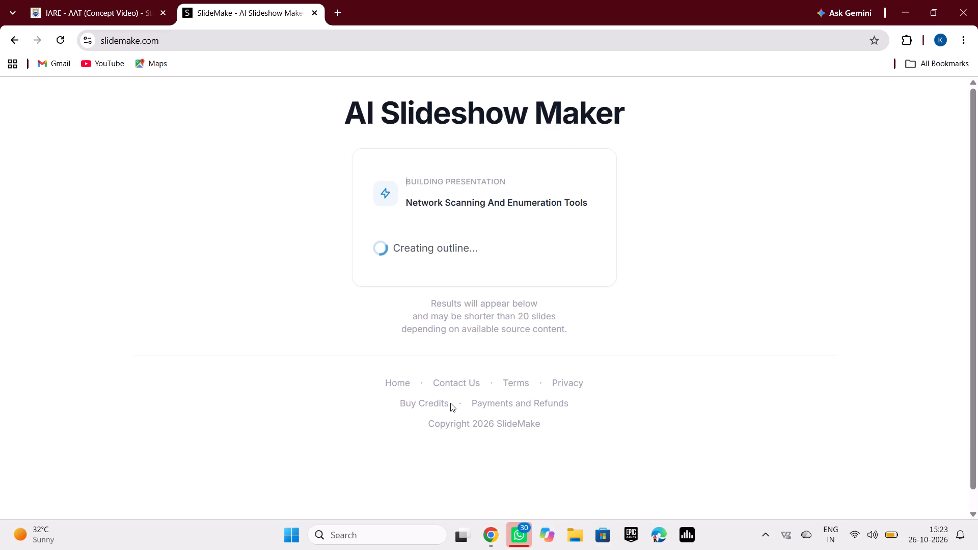
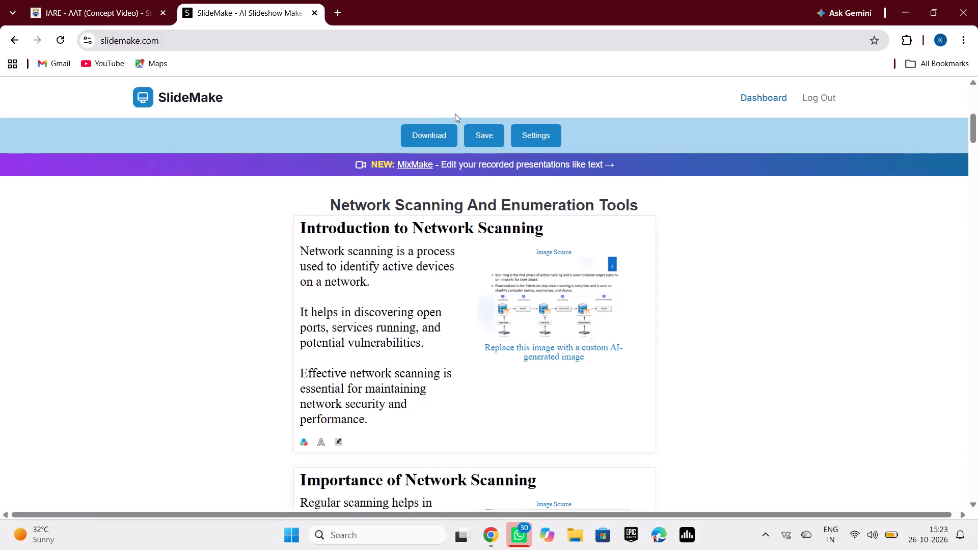
Download the generated presentation as a PPTX file with the Plain theme, Optima font and Left template, and close the download options.
left_click(422, 132)
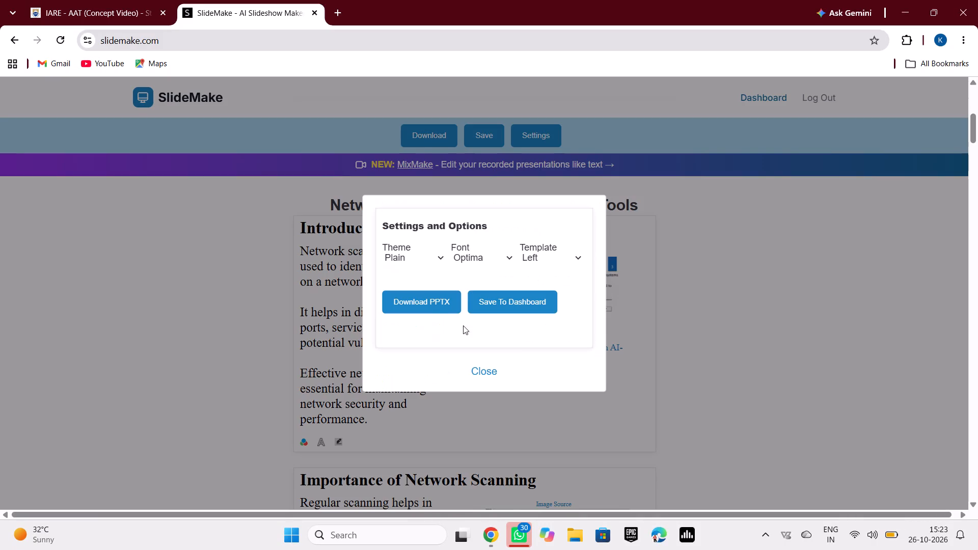
left_click(426, 310)
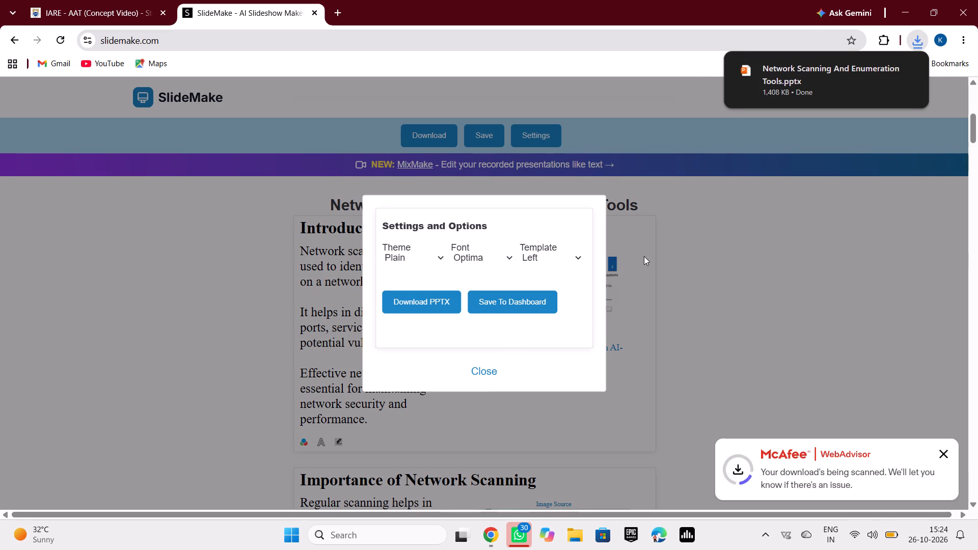
left_click(687, 245)
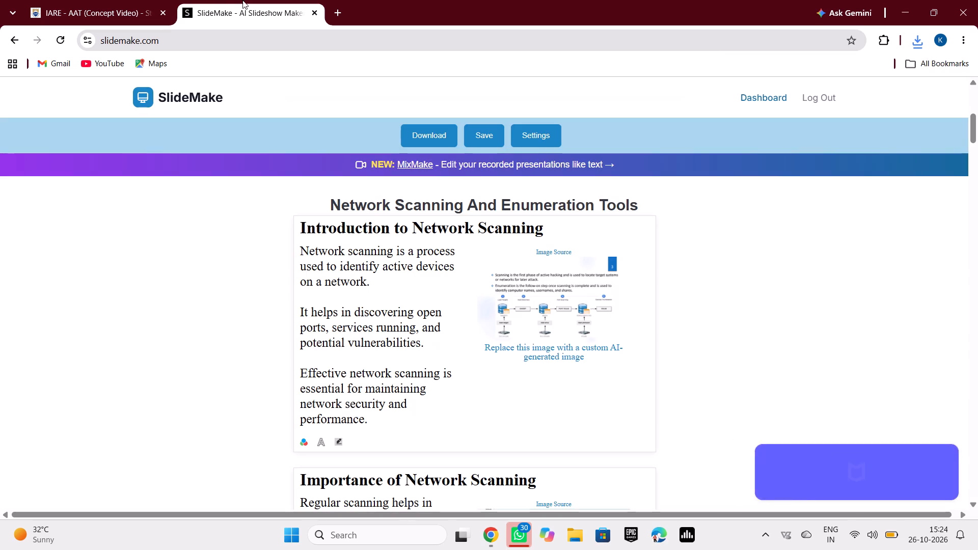
Open Network Security and Cryptography.pptx from the Downloads folder to view its title slide, and close it.
left_click(138, 0)
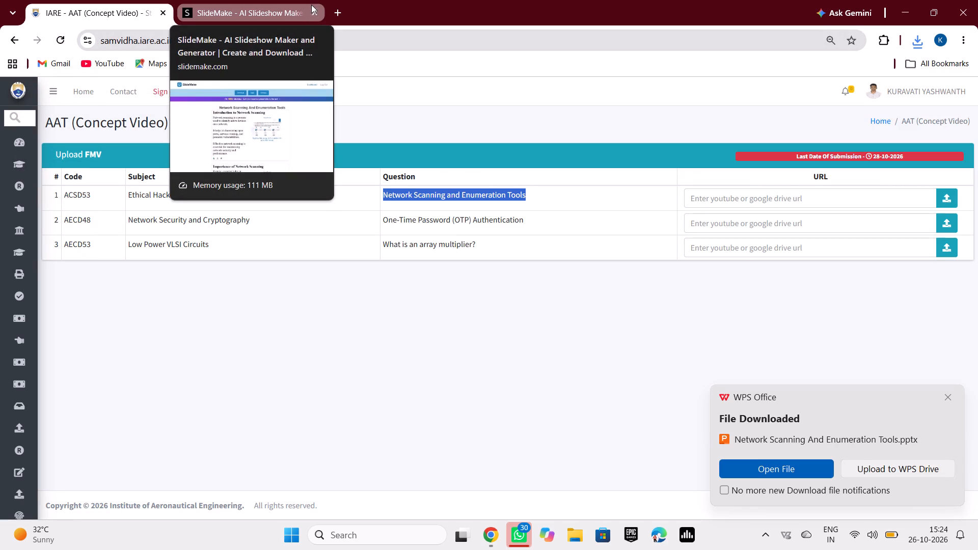
left_click(297, 348)
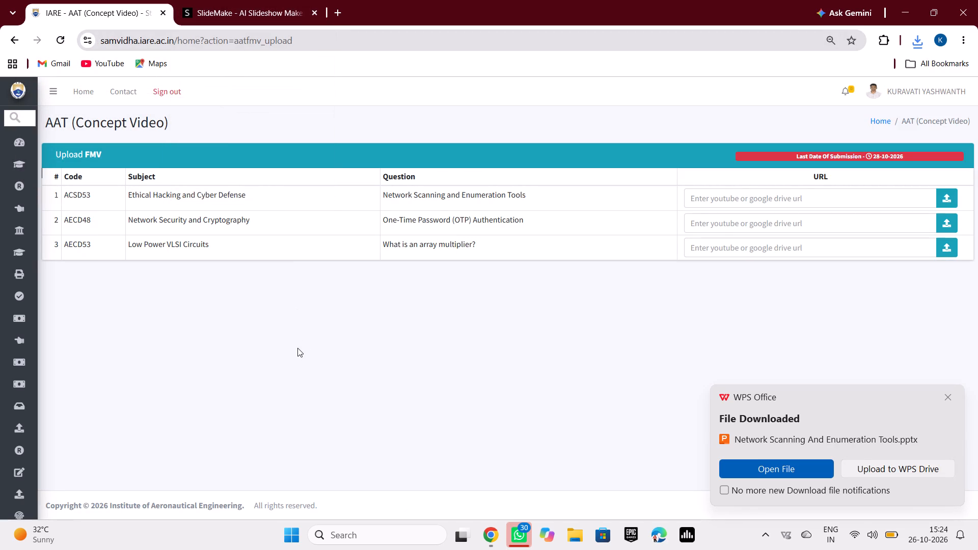
left_click(571, 539)
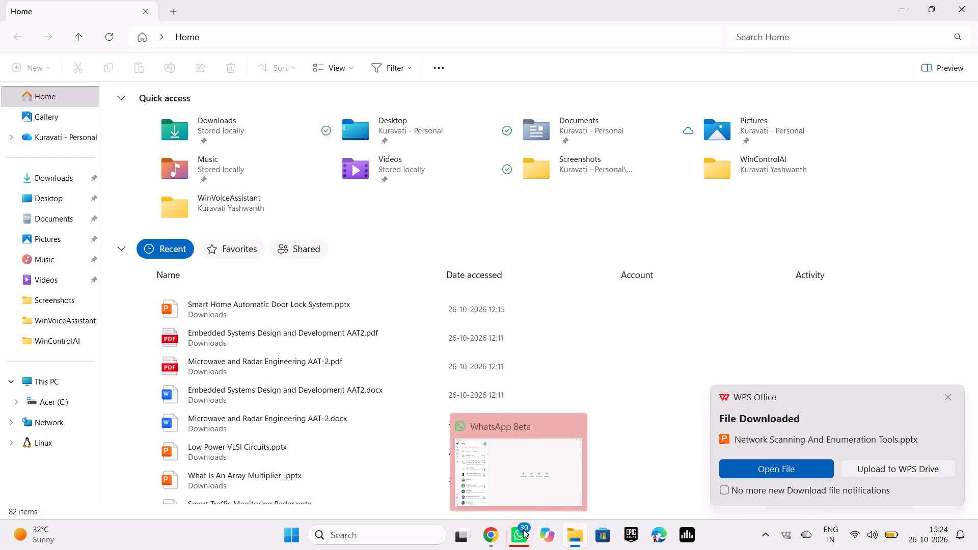
left_click(574, 428)
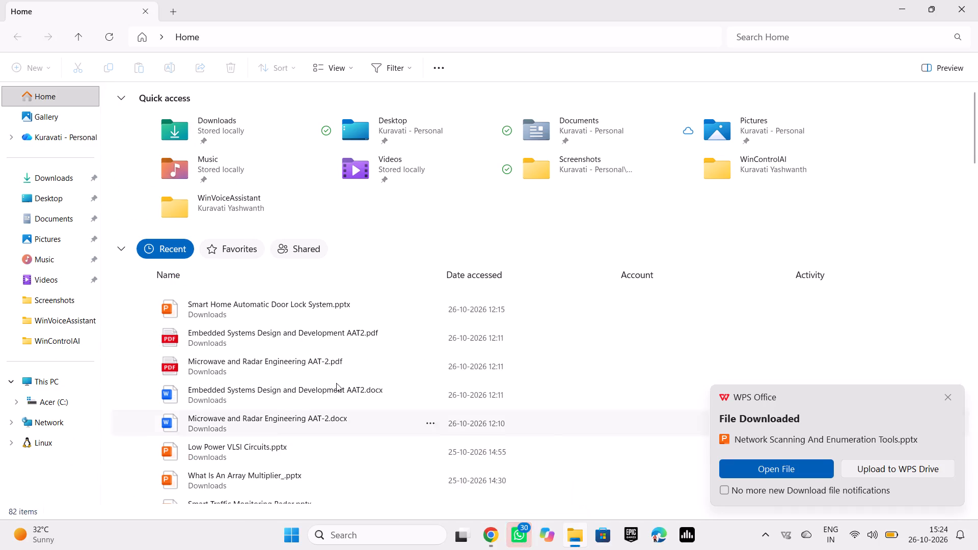
left_click(63, 179)
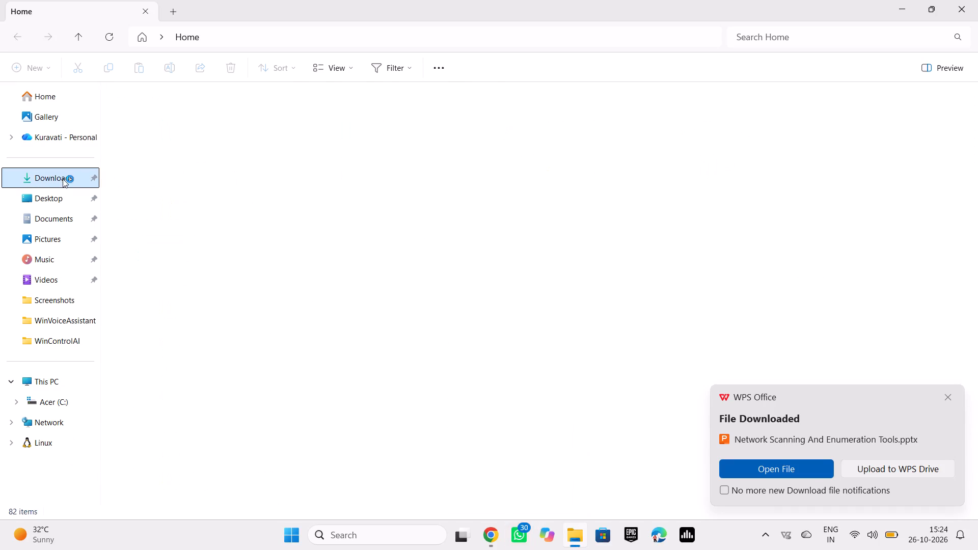
triple_click(106, 38)
double_click(106, 38)
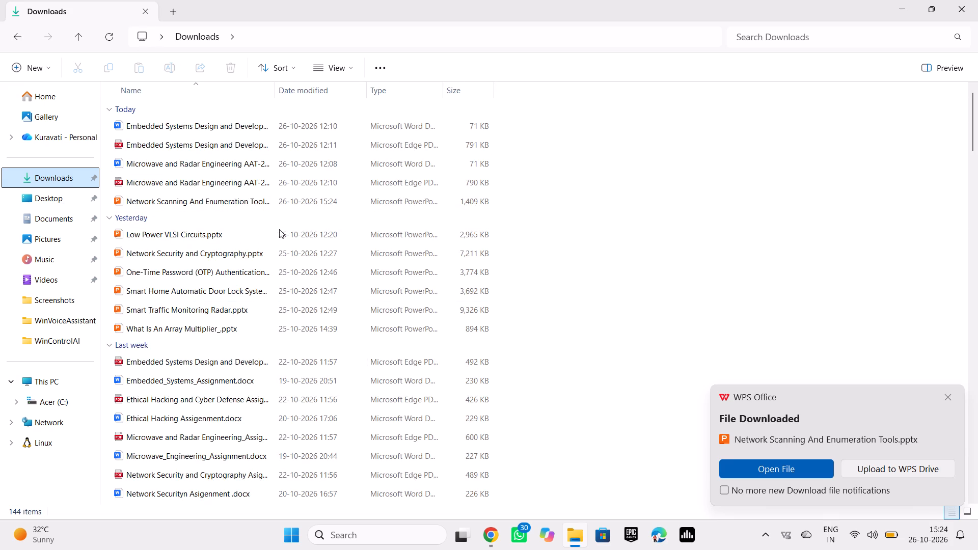
double_click(257, 253)
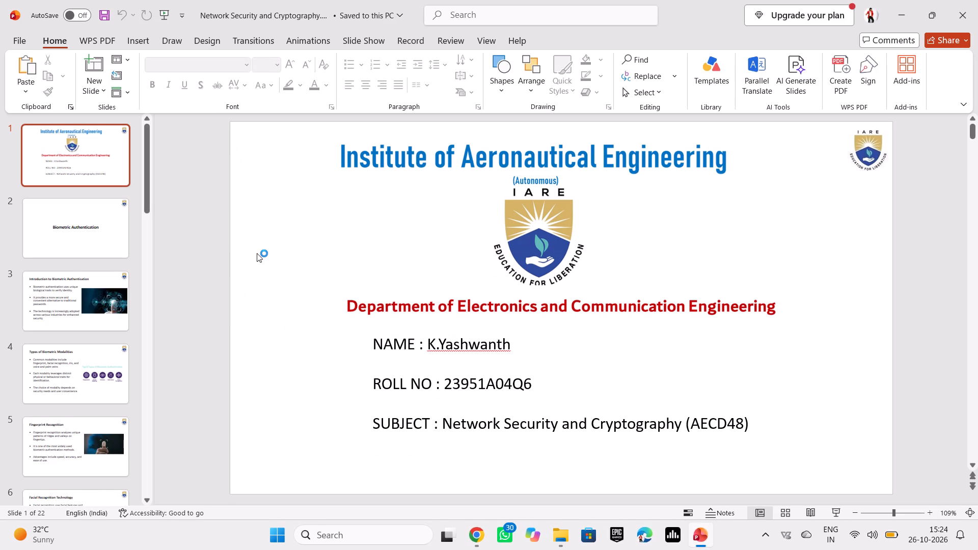
left_click(977, 0)
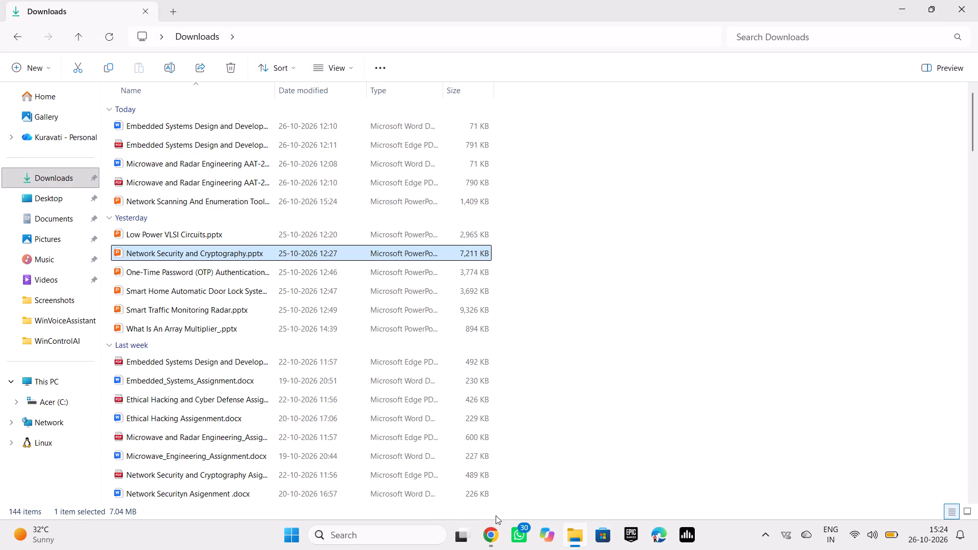
Open Network Scanning And Enumeration Tools.pptx from the Downloads folder in PowerPoint and enable editing.
left_click(493, 530)
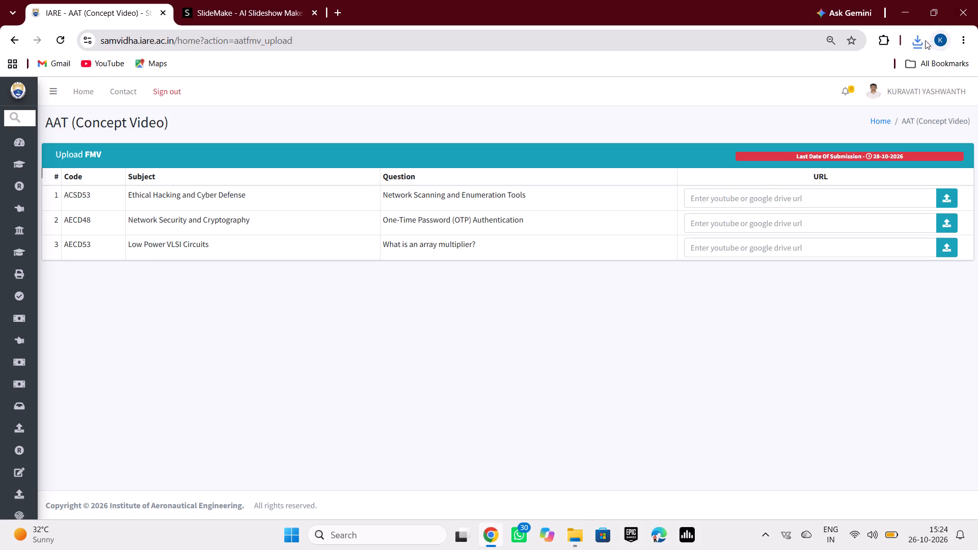
left_click(919, 39)
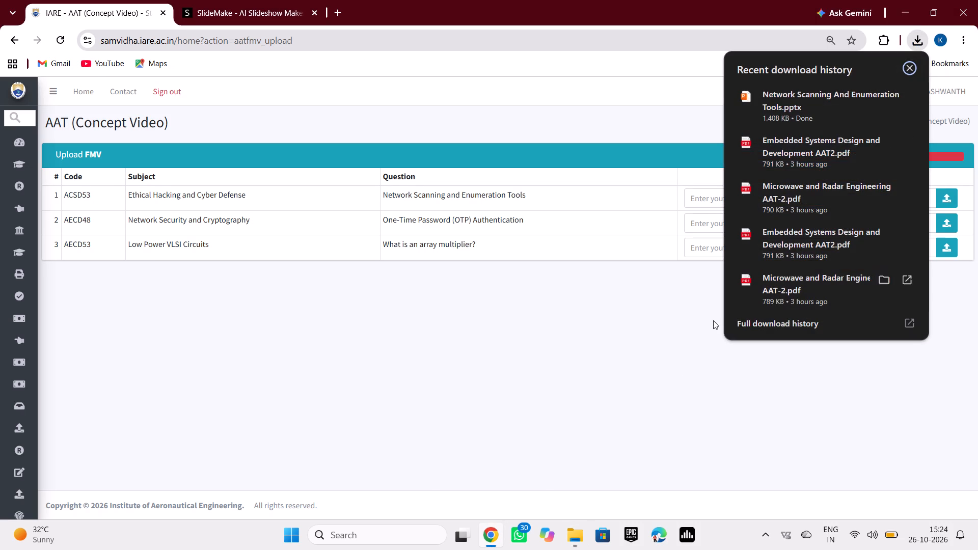
left_click(572, 538)
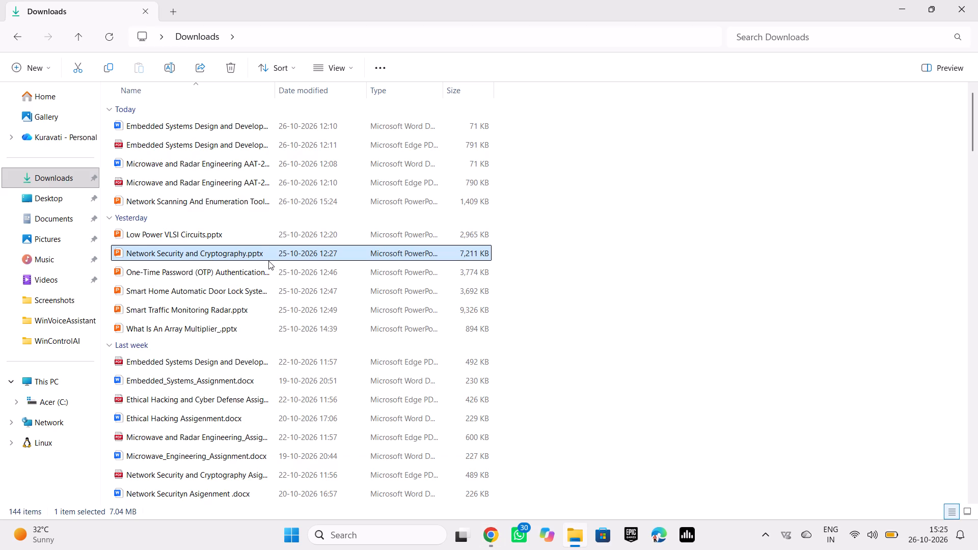
double_click(157, 196)
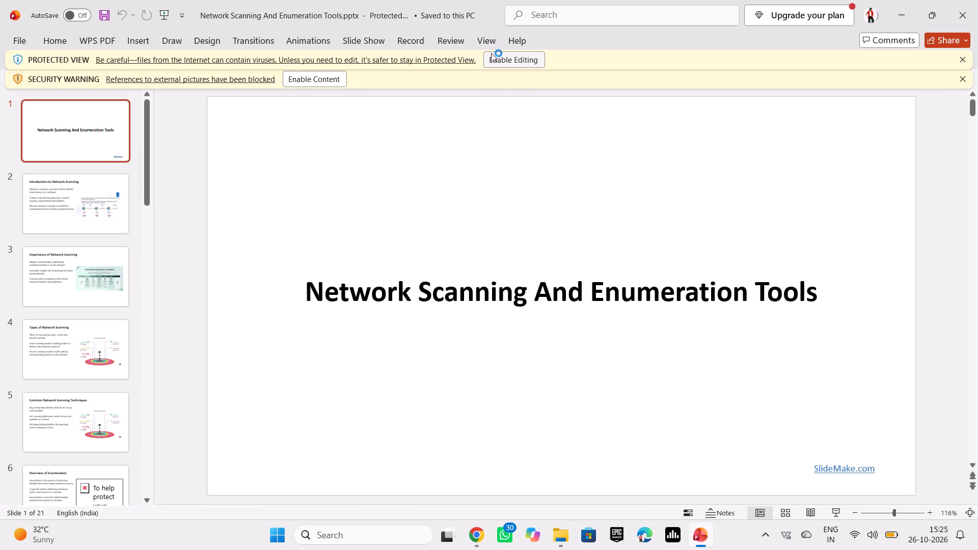
left_click(491, 53)
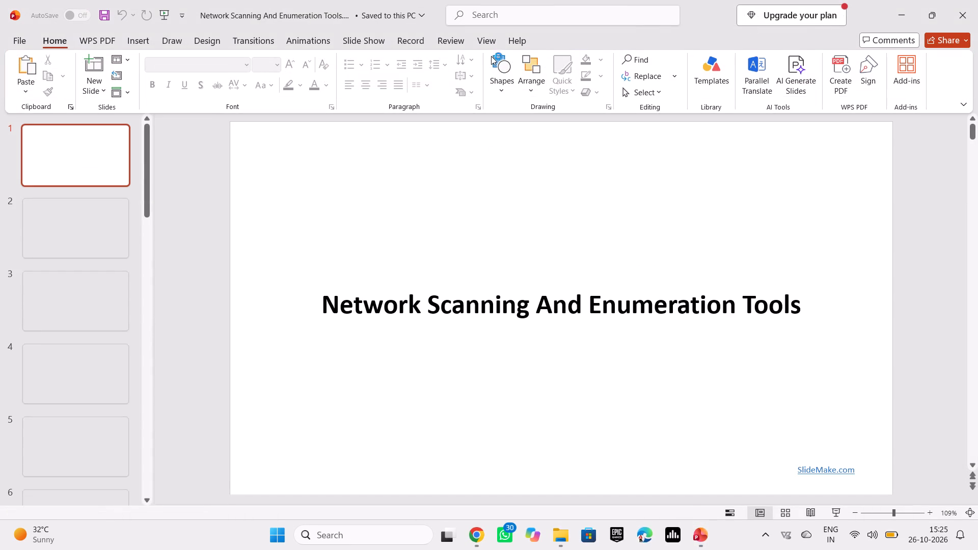
Delete the SlideMake.com link text box from the title slide.
left_click(801, 447)
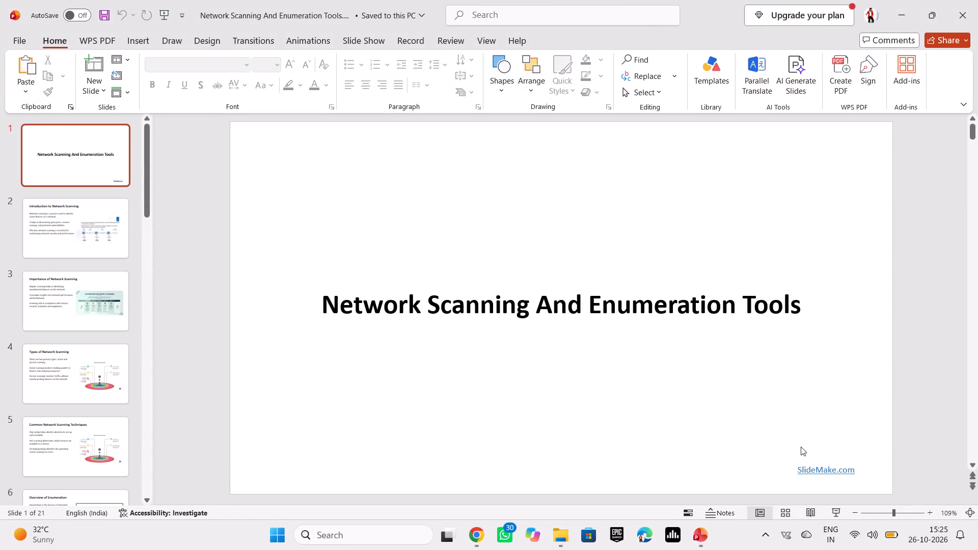
left_click(821, 459)
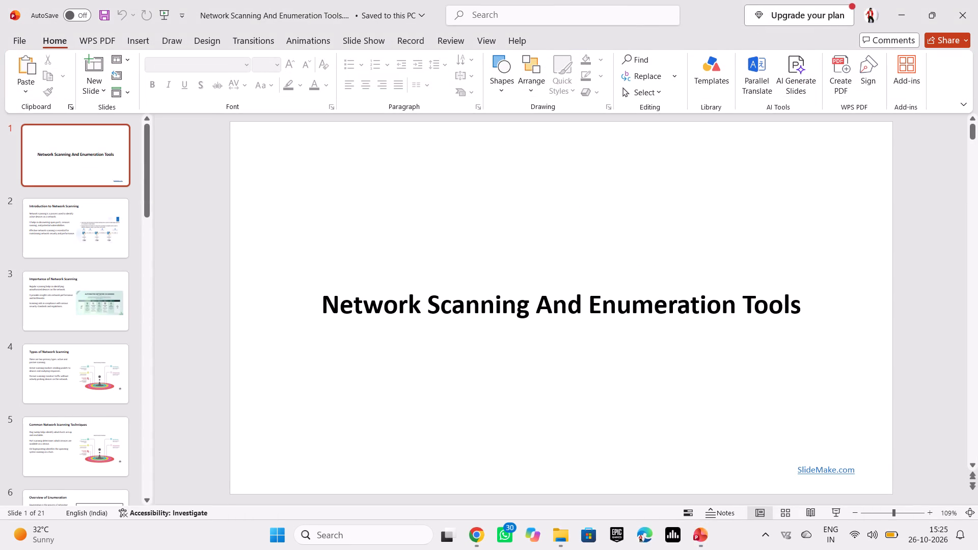
left_click(821, 459)
key("BackSpace")
key("BackSpace")
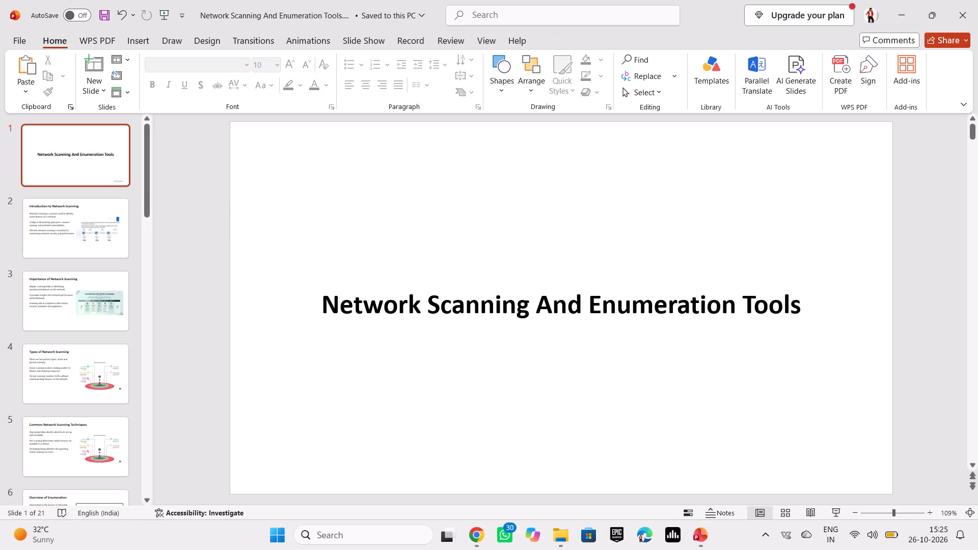
Insert a blank slide and move it ahead of the title slide as slide 1.
right_click(88, 131)
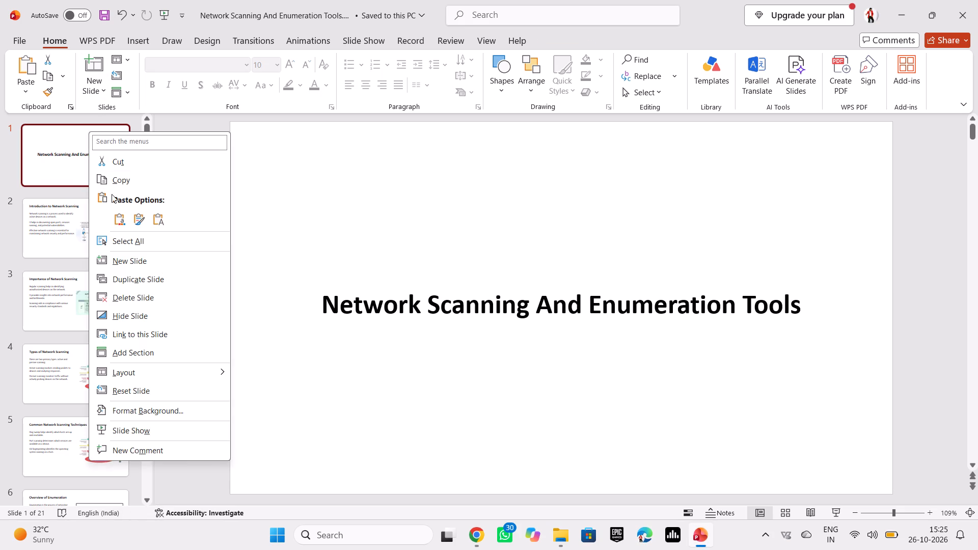
left_click(126, 263)
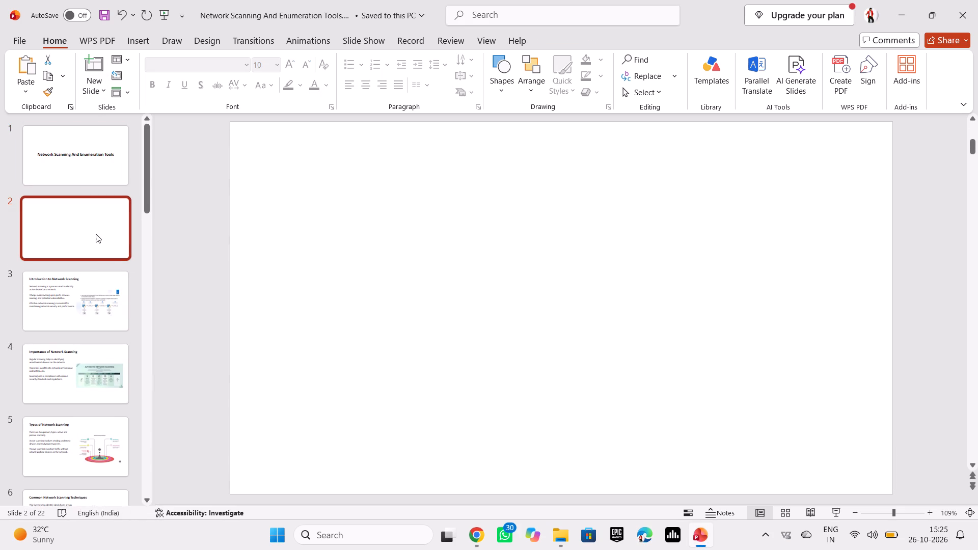
left_click_drag(96, 234, 115, 38)
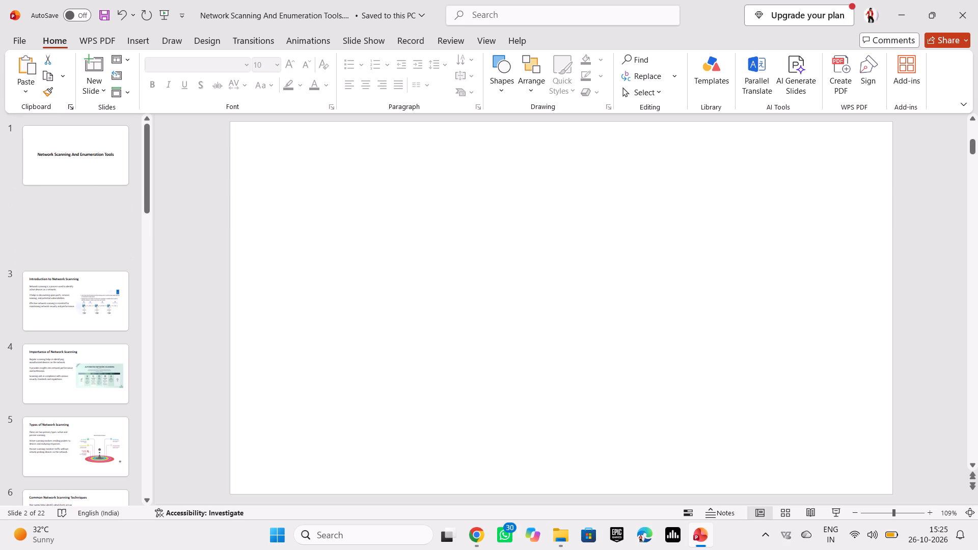
left_click_drag(115, 38, 106, 110)
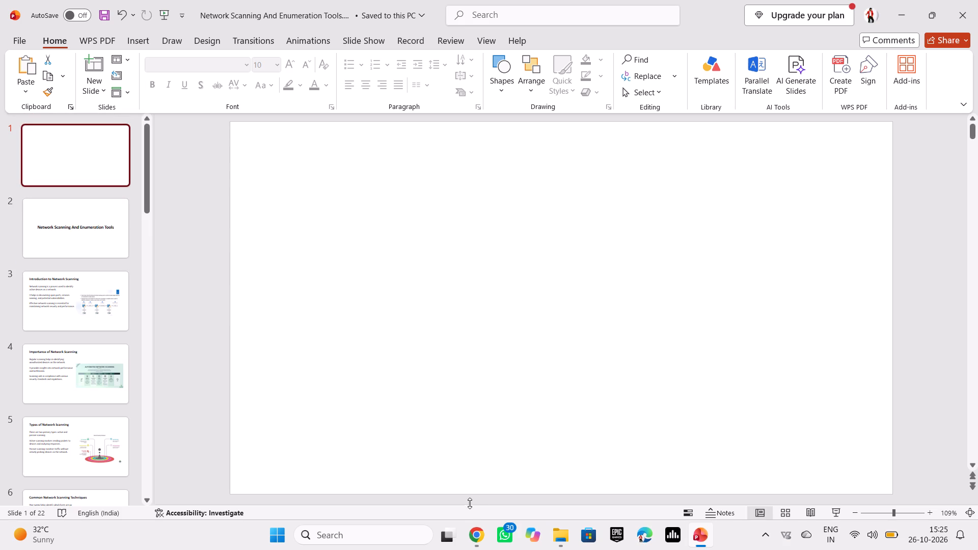
Open the earlier Ethical Hacking and Cyber Defense.pptx from the Downloads folder.
left_click(473, 531)
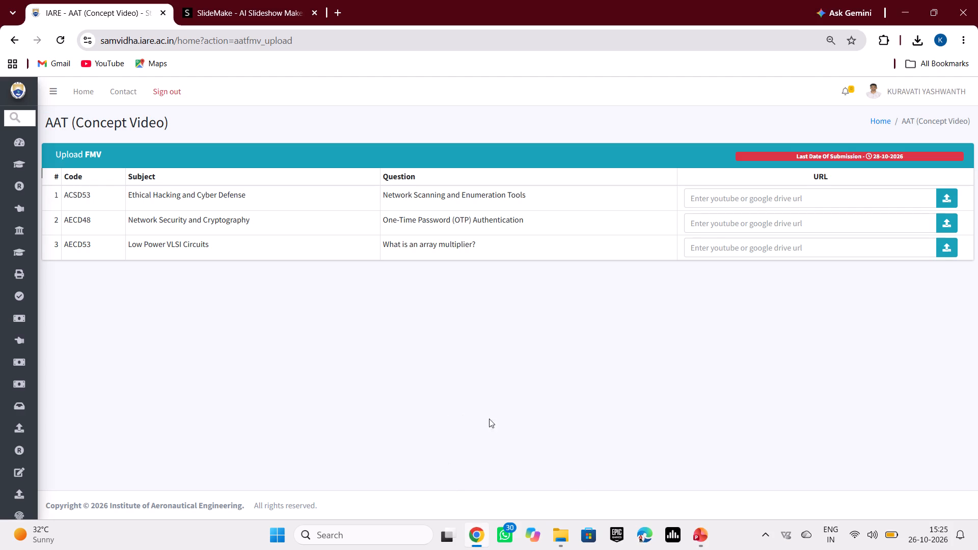
left_click(572, 530)
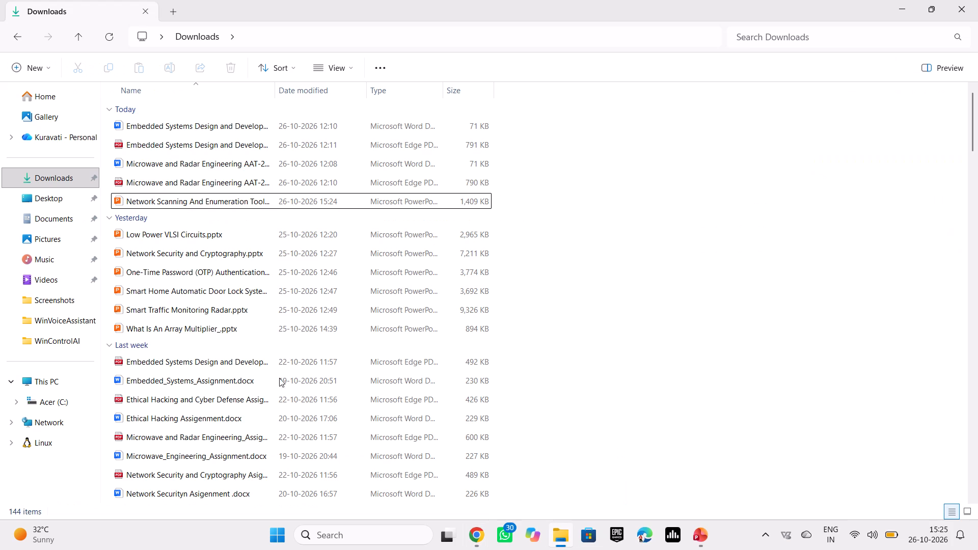
scroll(237, 341, "down", 1)
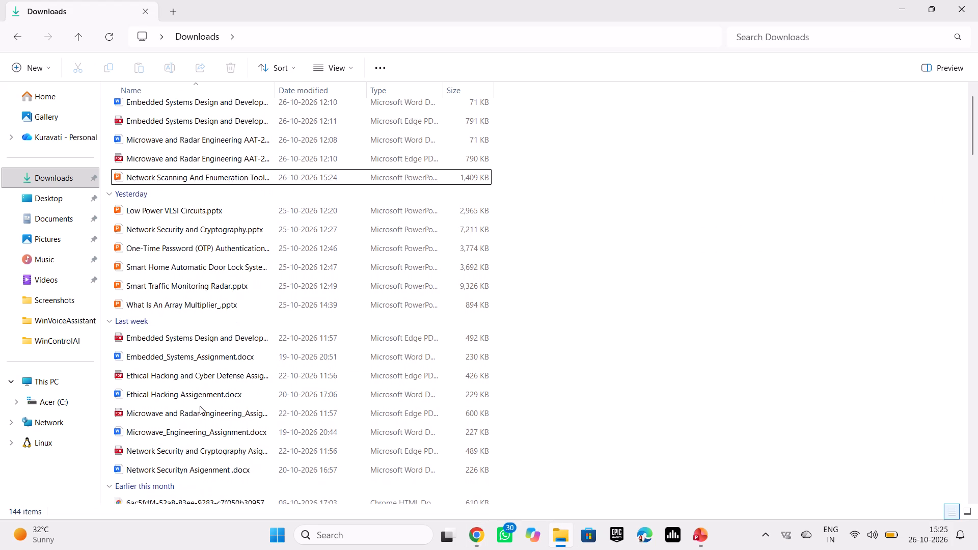
scroll(211, 392, "down", 2)
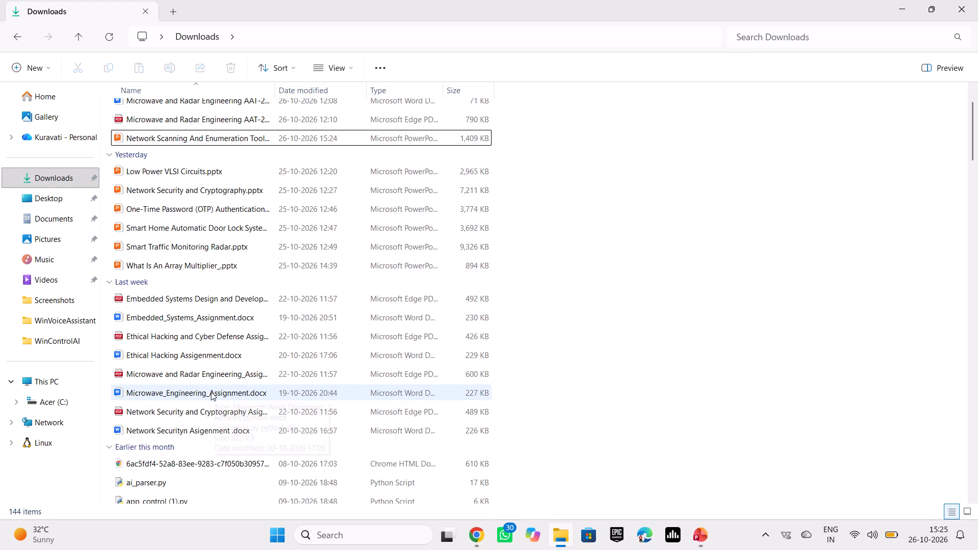
scroll(211, 392, "down", 3)
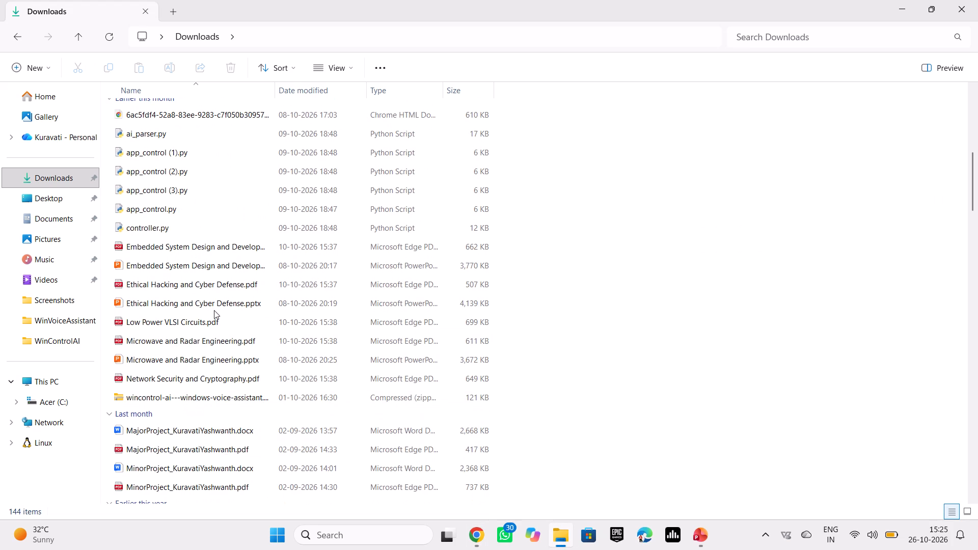
left_click(214, 310)
double_click(214, 310)
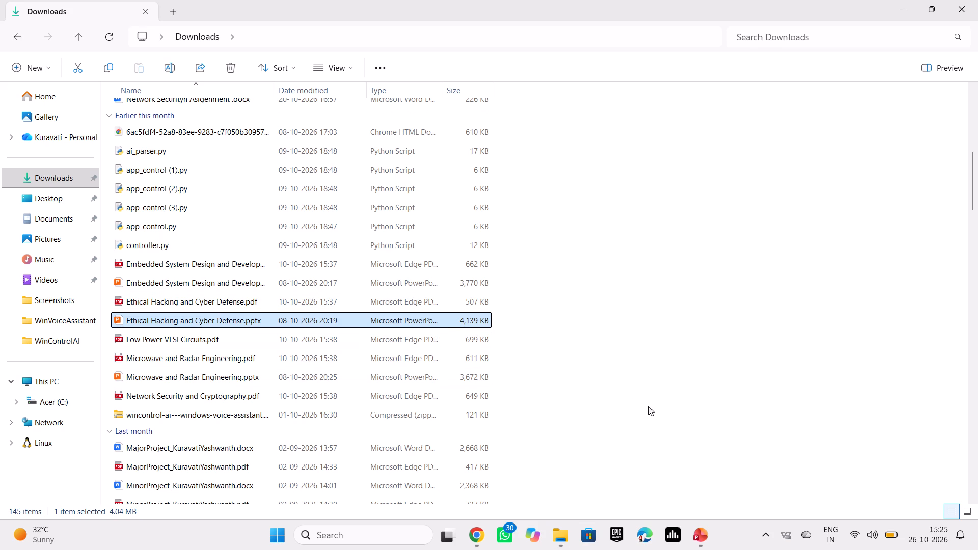
left_click(740, 494)
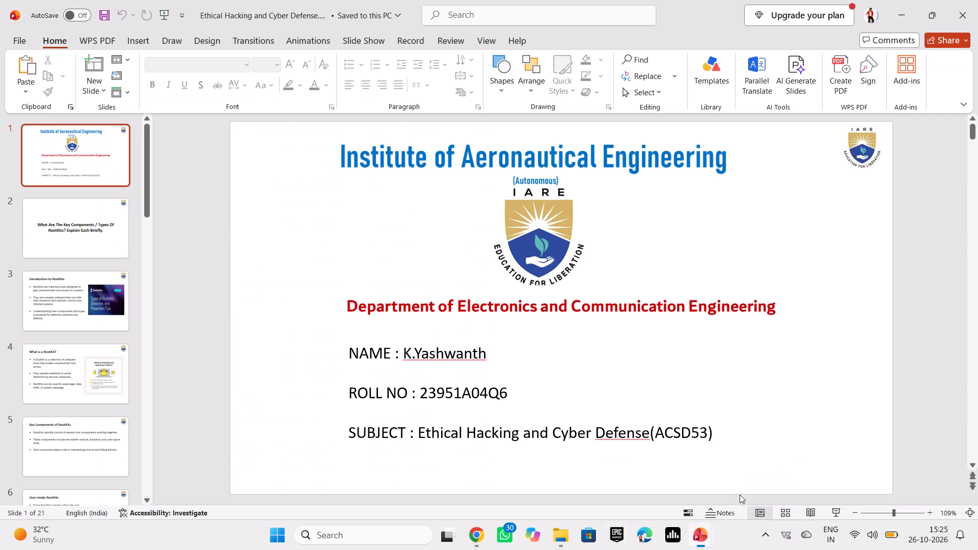
Copy the institute logo and department header picture from its first slide onto the blank slide 1 of the Network Scanning presentation.
left_click(637, 266)
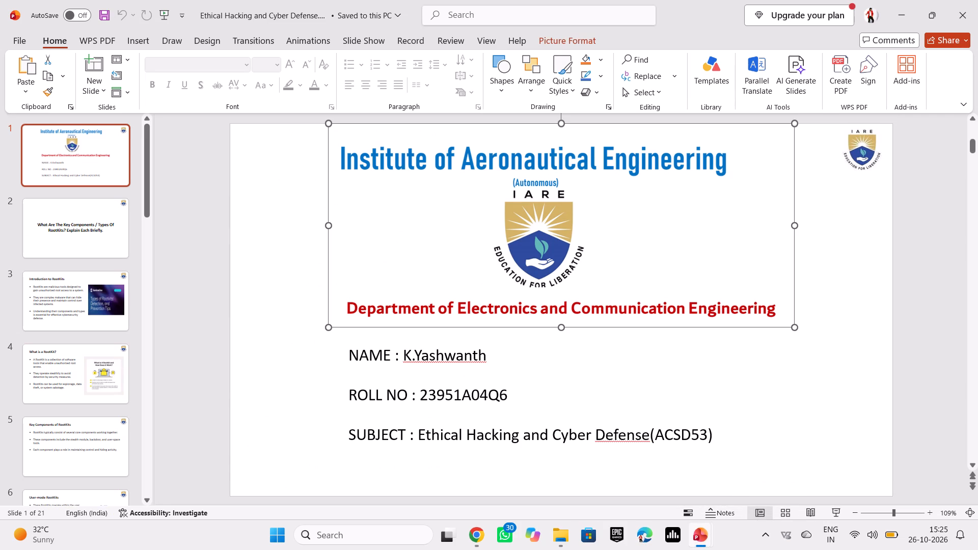
key("ctrl+c")
key("ctrl+c")
key("alt+Tab")
key("alt+Tab")
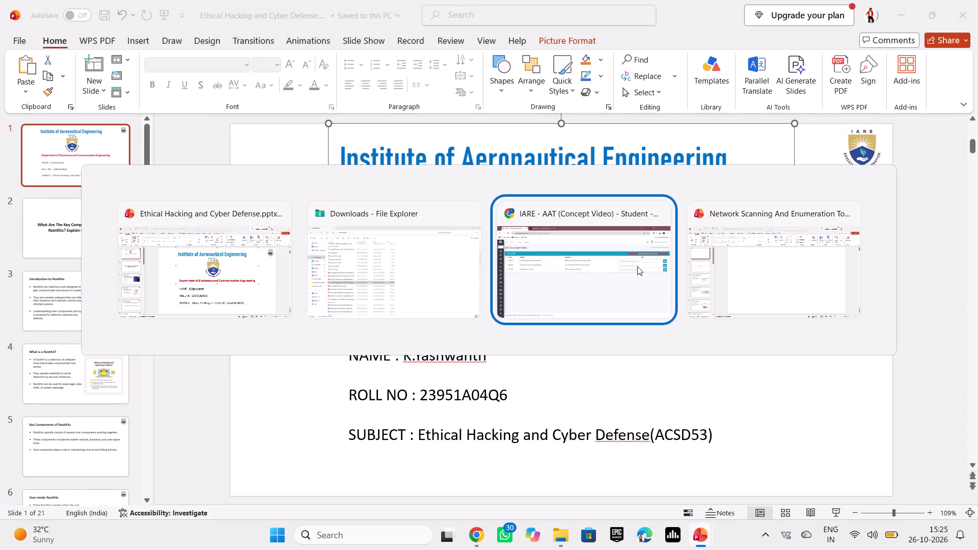
key("alt+Tab")
key("ctrl+v")
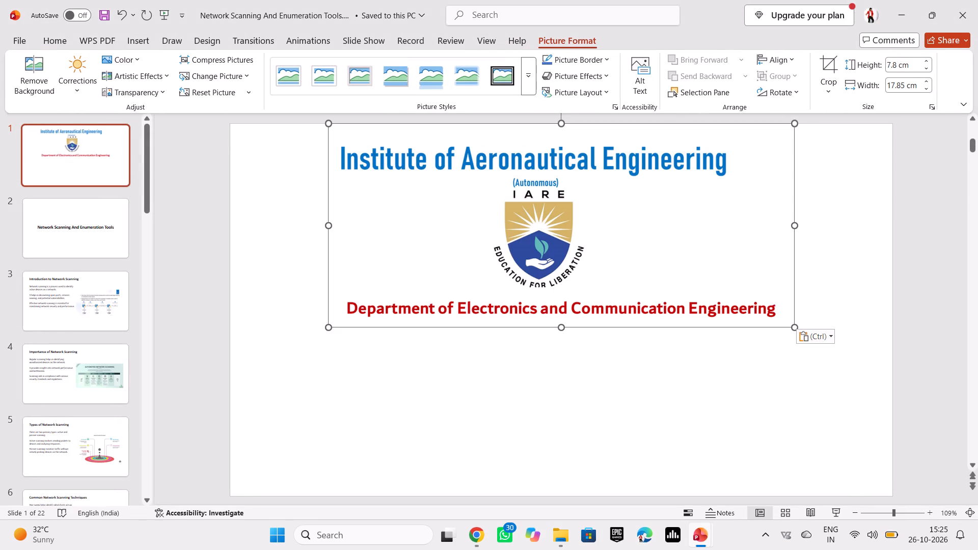
Copy the name, roll number and subject text from the Ethical Hacking presentation's first slide onto slide 1 of the Network Scanning presentation.
left_click(499, 392)
key("alt+Tab")
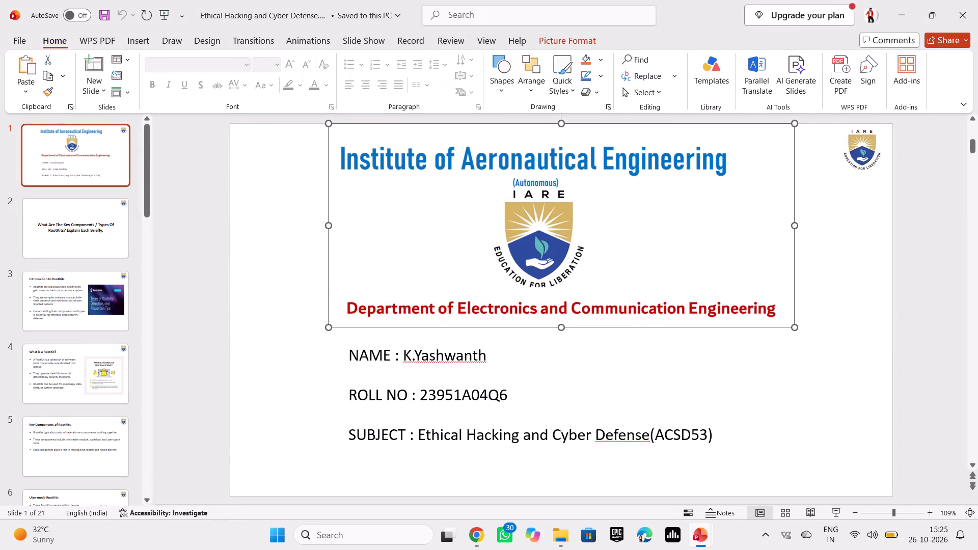
left_click(547, 402)
key("ctrl+a")
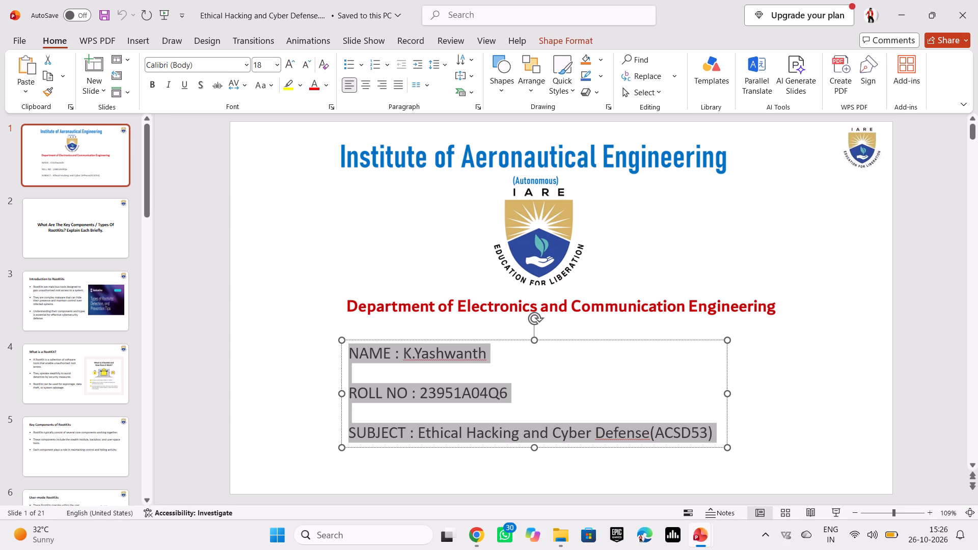
key("ctrl+c")
key("alt+Tab")
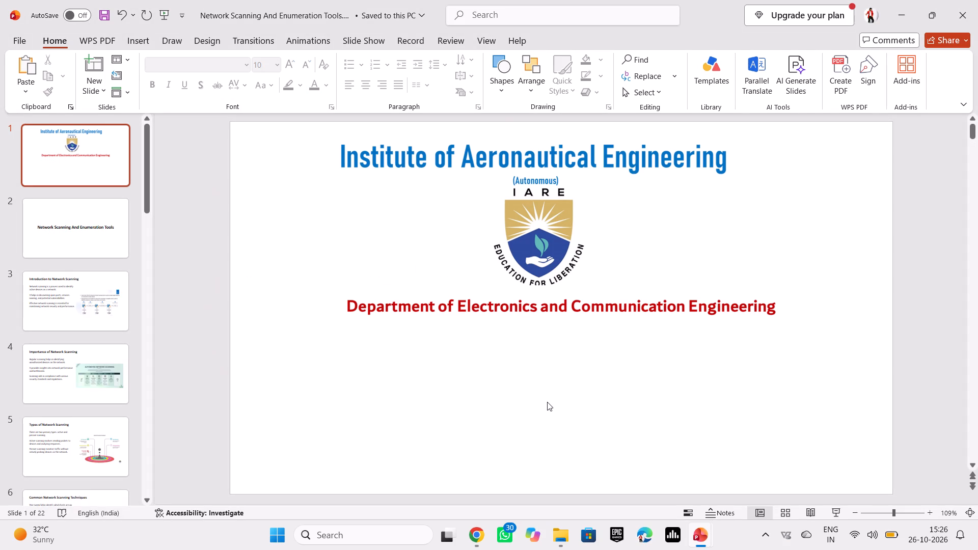
left_click(547, 402, "ctrl")
key("ctrl+v")
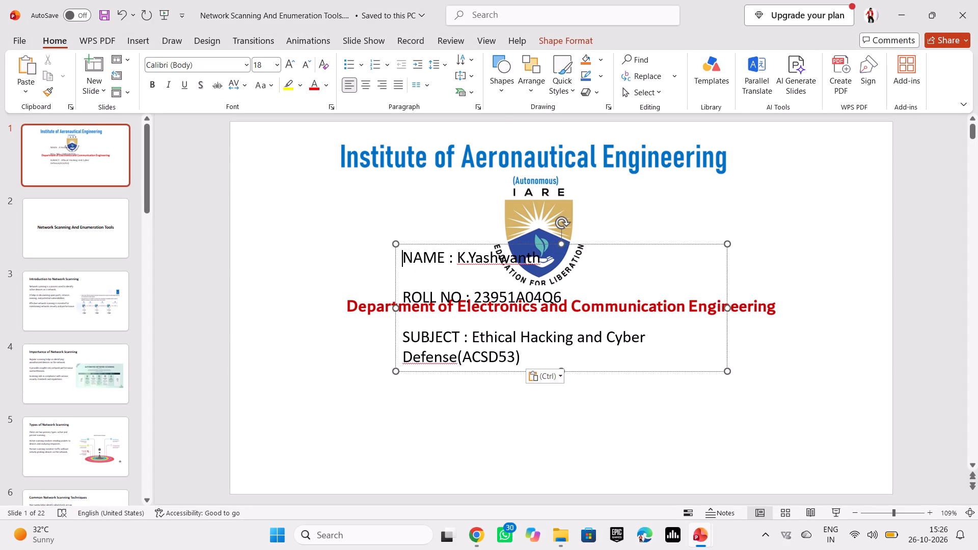
Position the student details text box just below the department header and widen it so the subject fits on one line.
left_click_drag(458, 243, 439, 275)
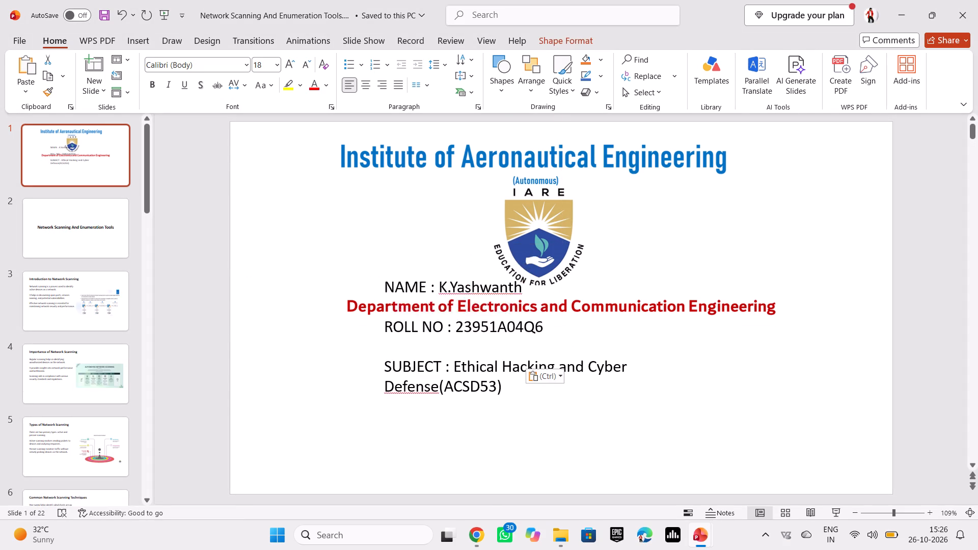
left_click_drag(439, 275, 404, 320)
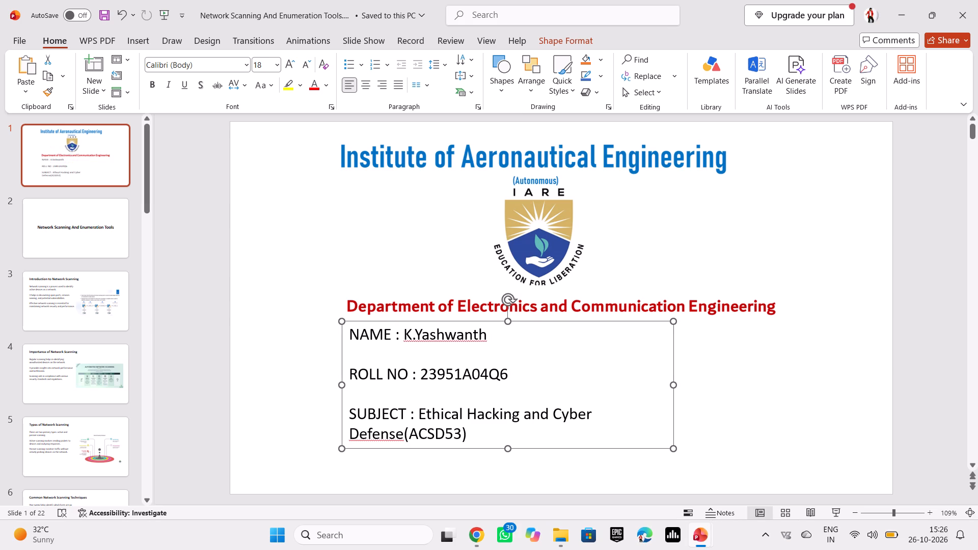
left_click_drag(672, 384, 741, 386)
left_click(810, 422)
Close the earlier Ethical Hacking and Cyber Defense presentation and return to the Network Scanning presentation.
key("alt+Tab")
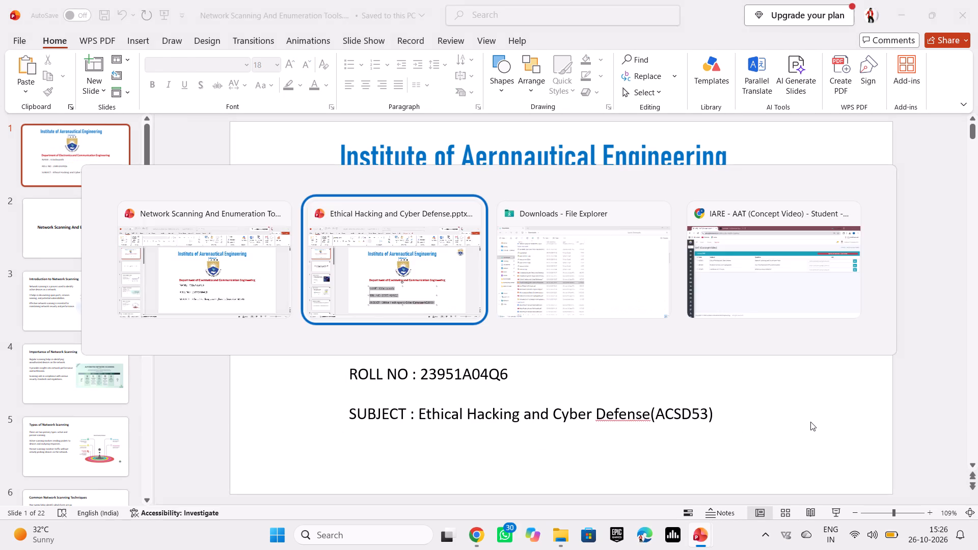
left_click(977, 0)
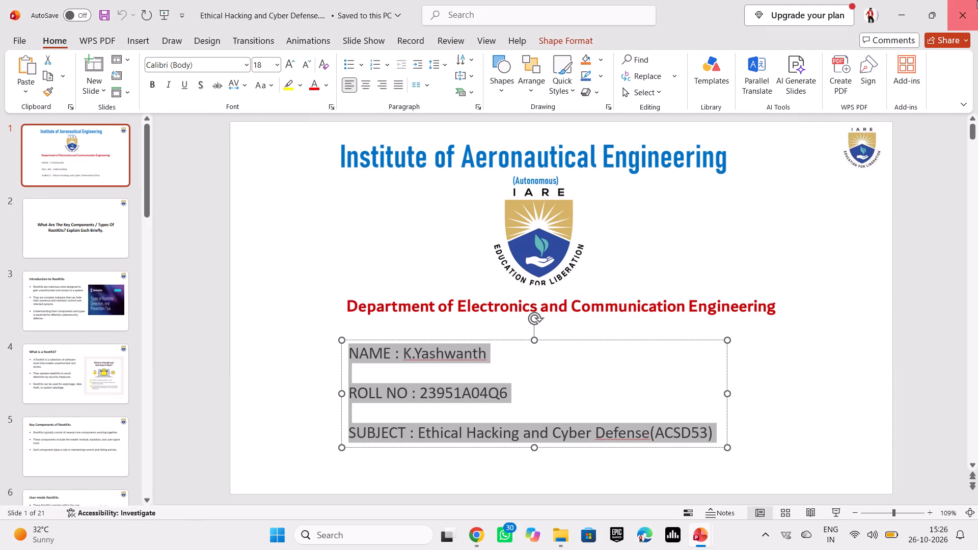
key("alt+Tab")
key("alt+Tab")
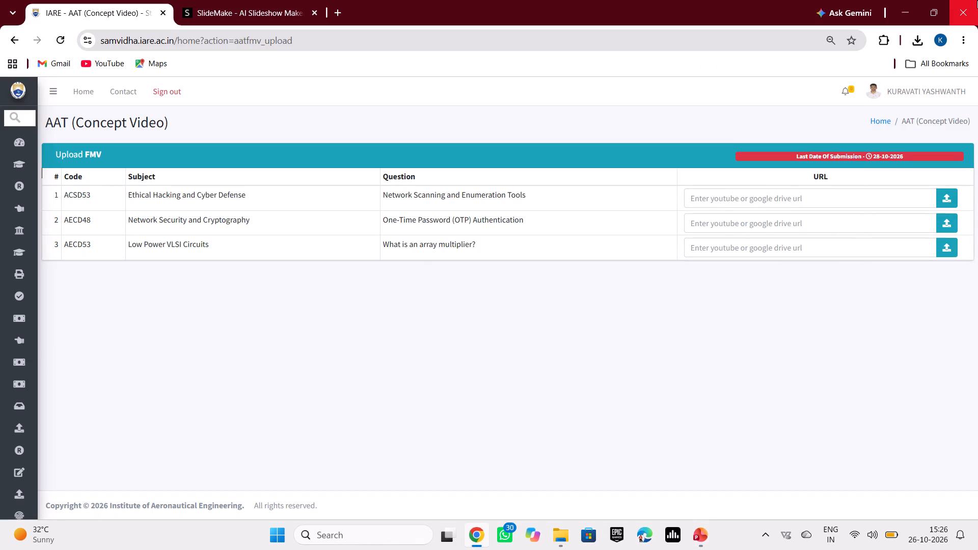
key("alt+Tab")
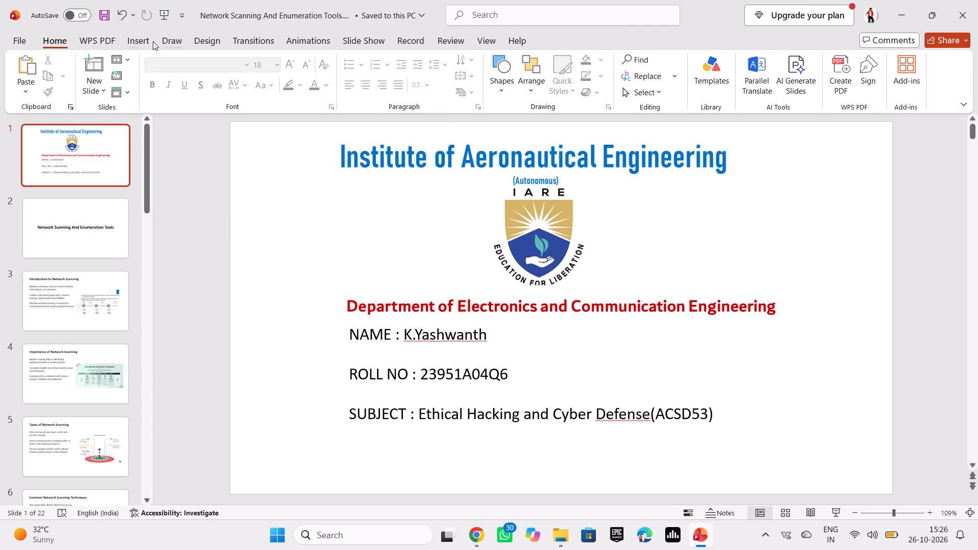
Save the Network Scanning And Enumeration Tools presentation with its new cover slide.
left_click(108, 15)
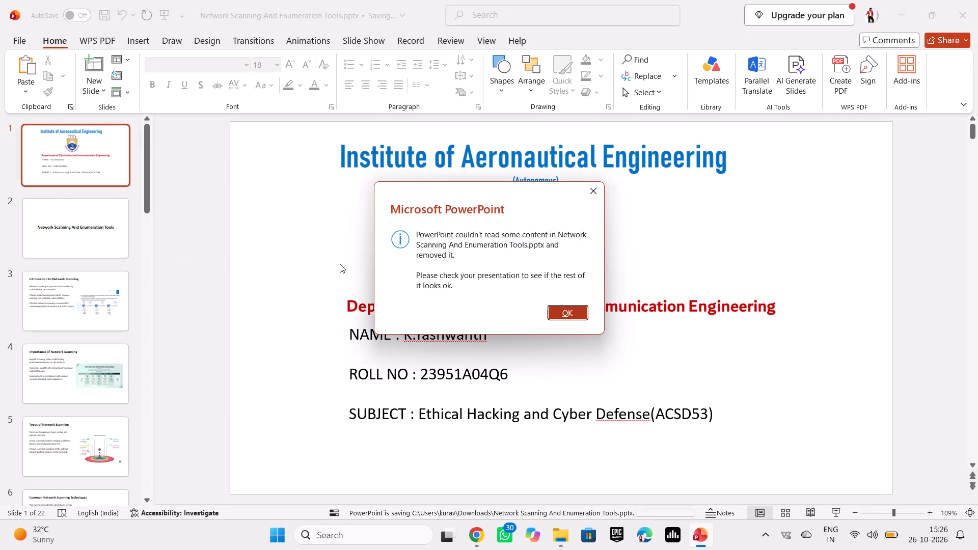
left_click(577, 315)
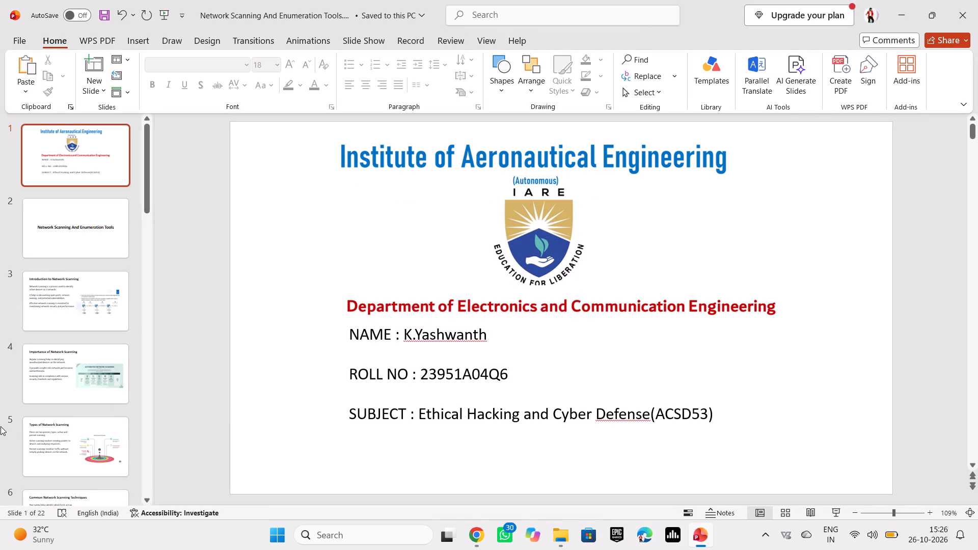
Remove the Questions and Discussion slide from the end of the presentation.
scroll(6, 338, "down", 15)
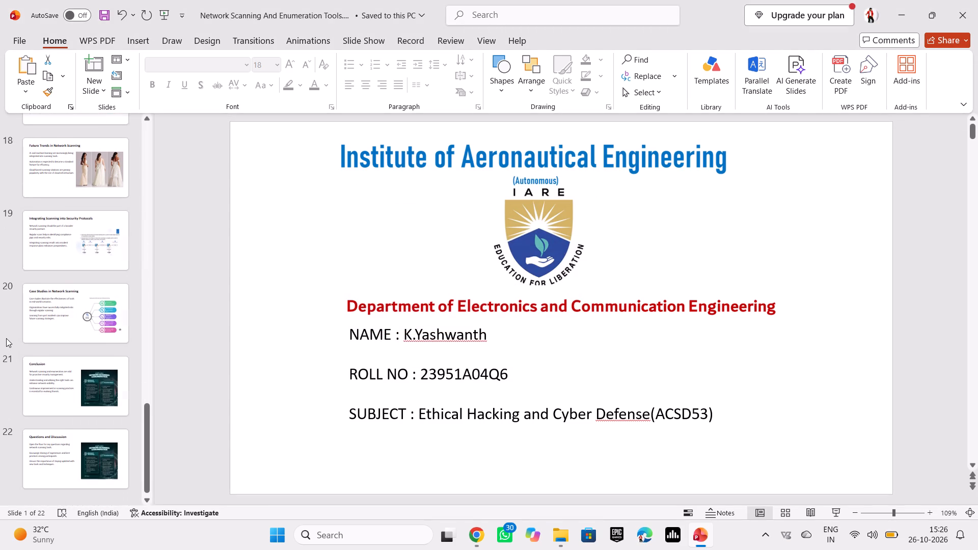
left_click(39, 464)
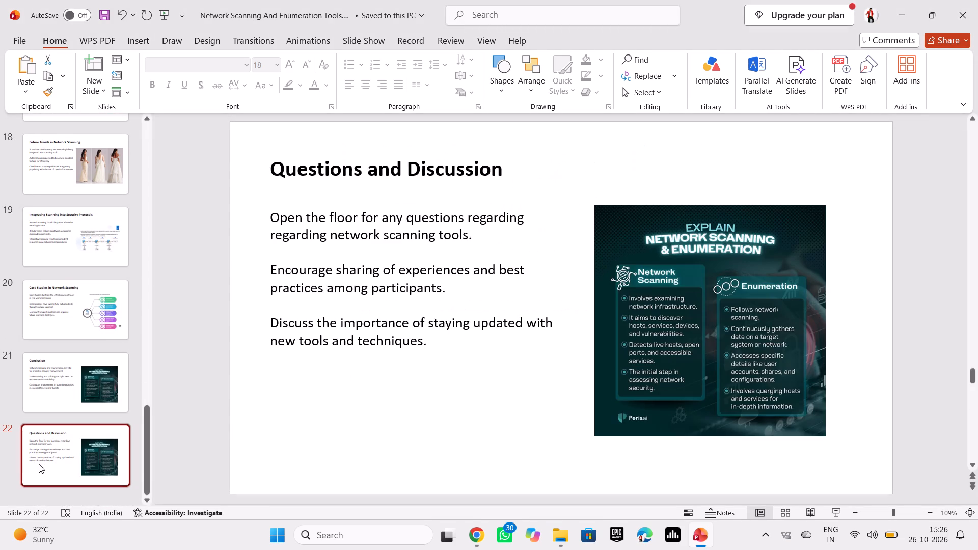
right_click(39, 464)
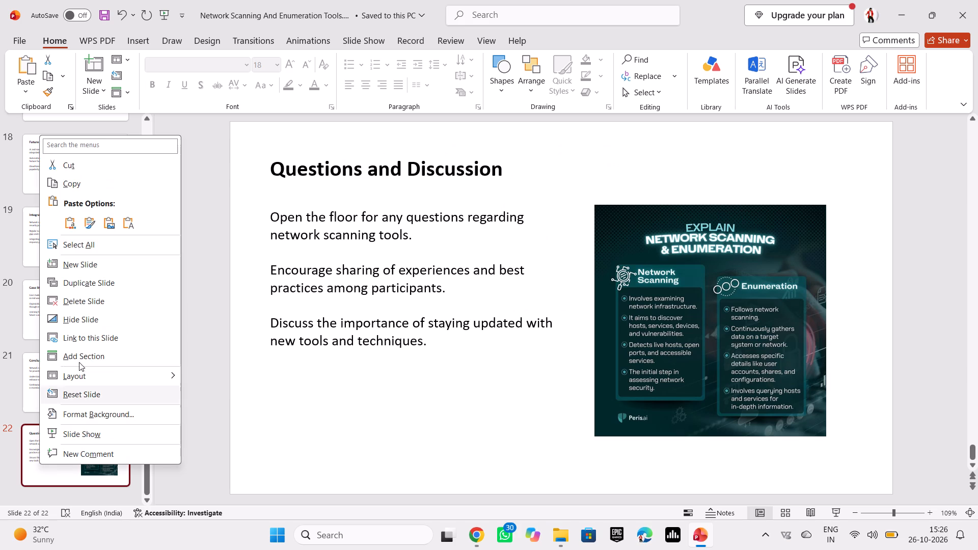
left_click(58, 169)
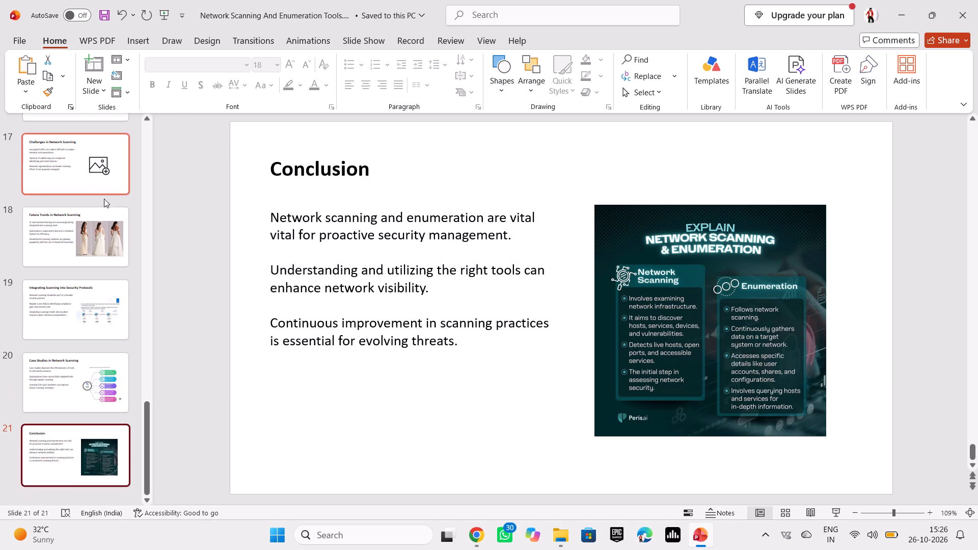
Delete the placeholder picture icon from the Challenges in Network Scanning slide.
left_click(96, 366)
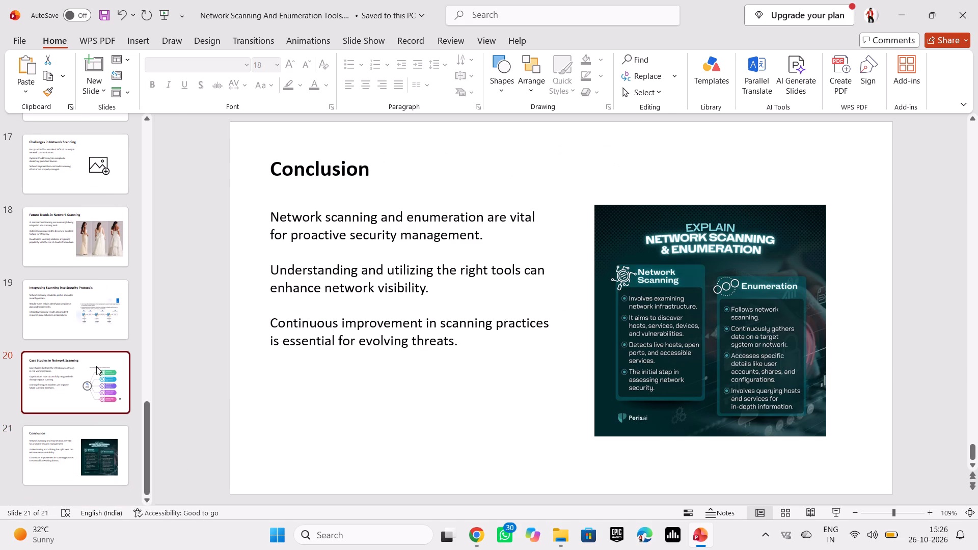
key("Up")
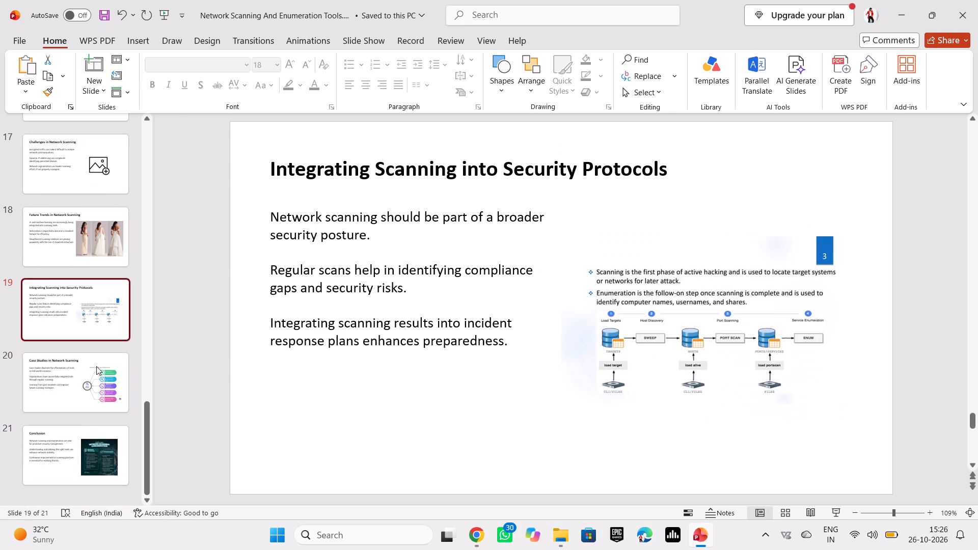
key("Up")
key("Up")
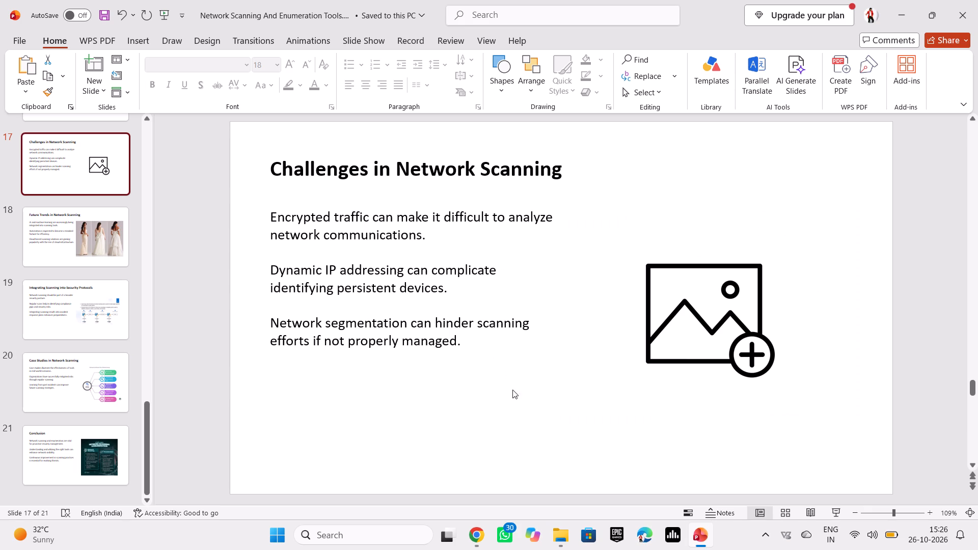
left_click(712, 270)
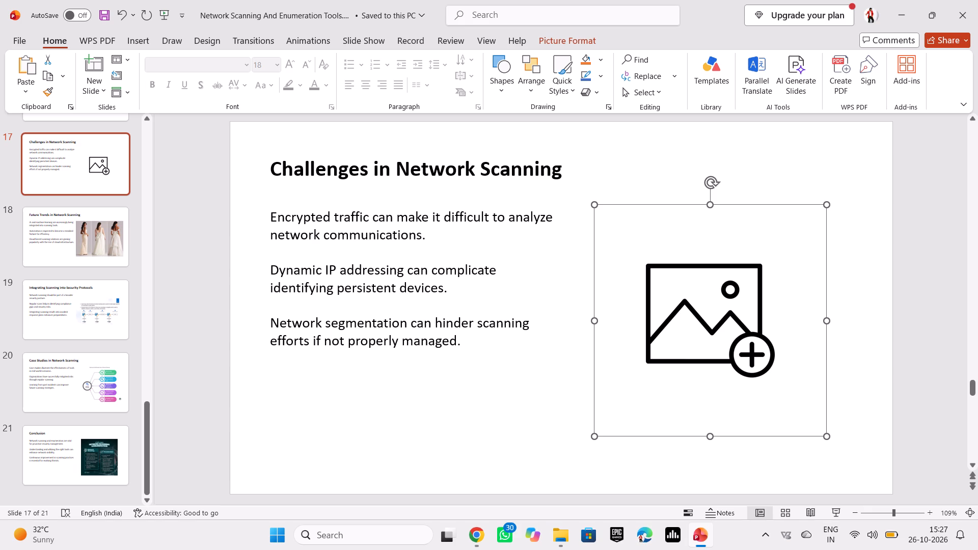
key("BackSpace")
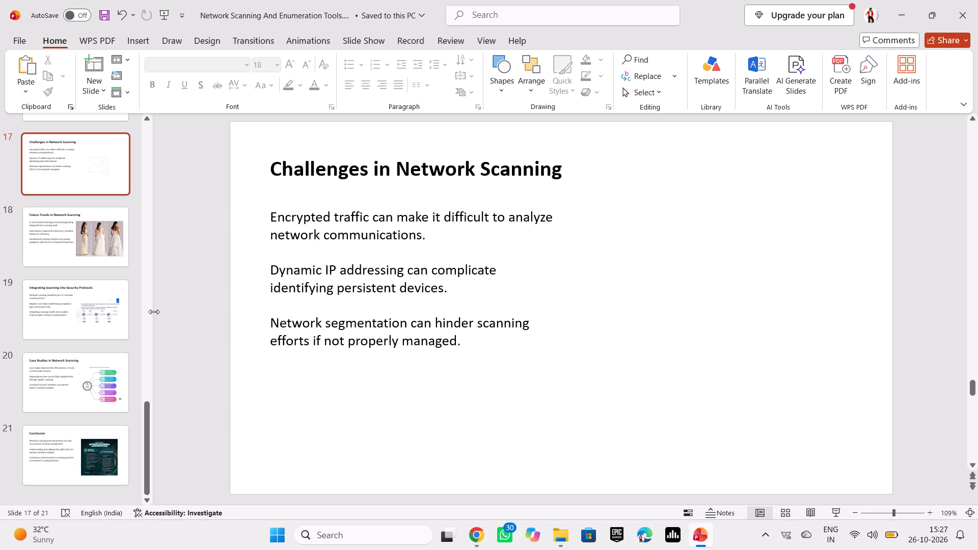
Delete the placeholder picture icon from the Wireshark: Features and Usage slide.
key("Up")
key("Up")
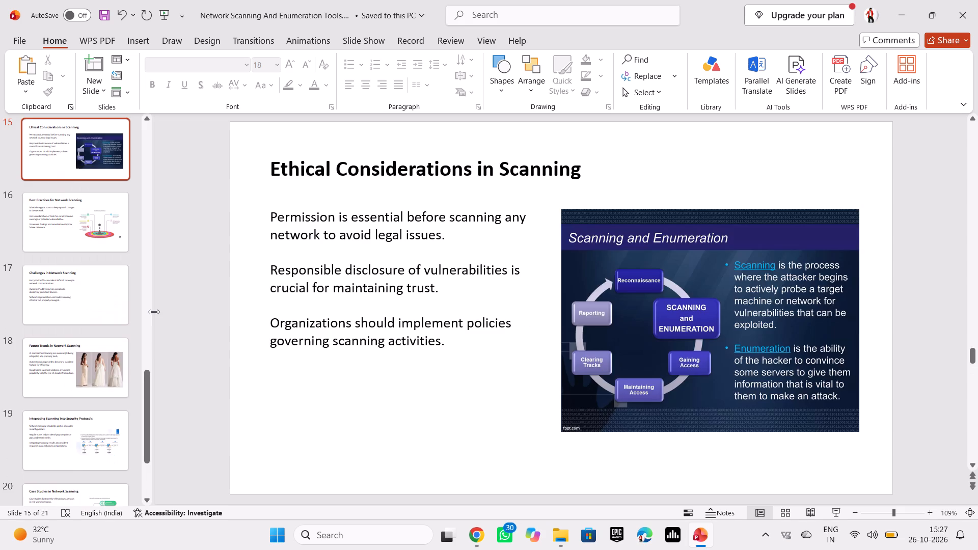
key("Up")
key("Up")
key("Up")
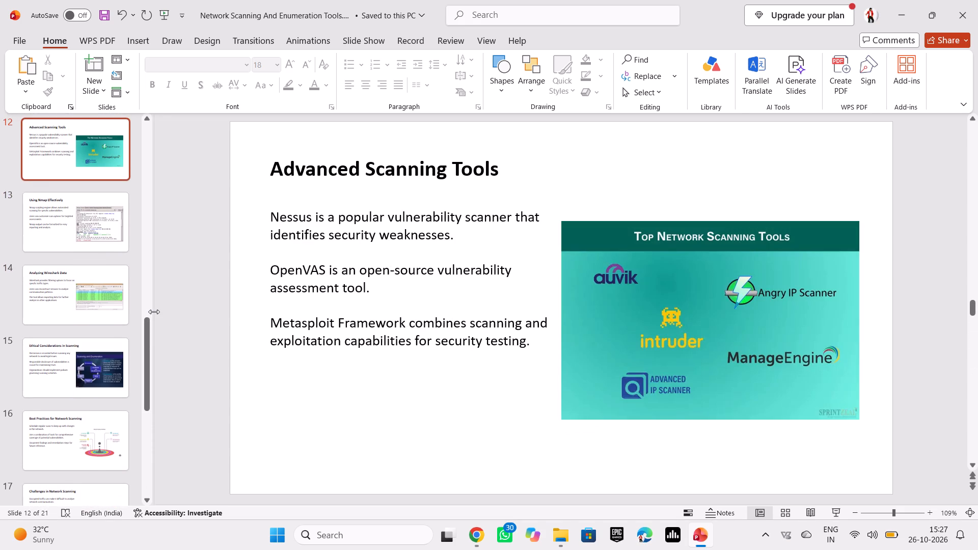
key("Up")
key("Up")
key("Down")
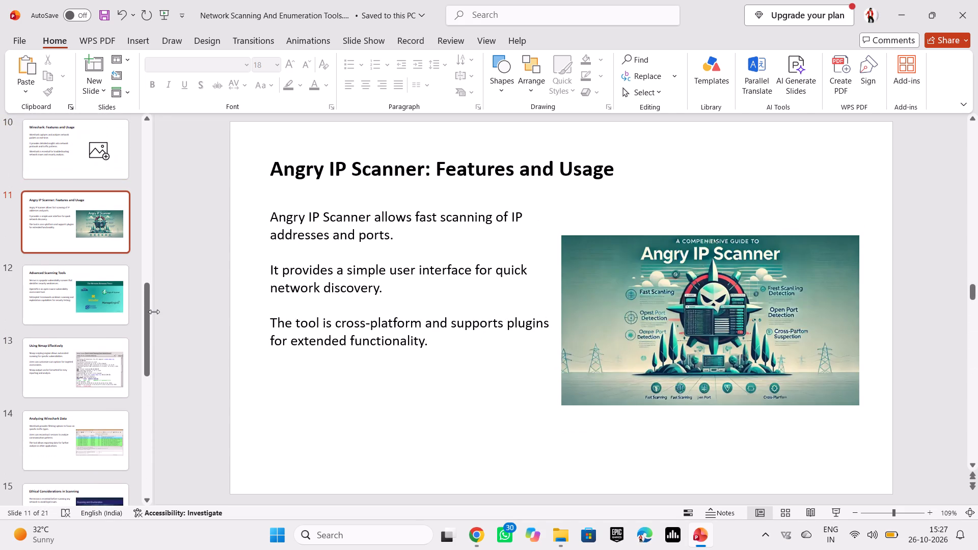
key("Up")
left_click(717, 298)
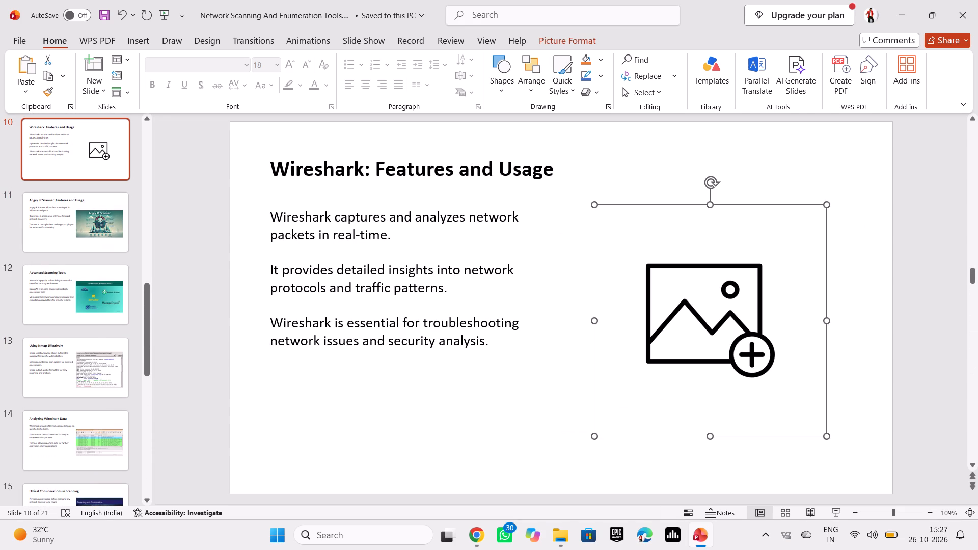
key("BackSpace")
Delete the broken picture from the Overview of Enumeration slide.
key("Up")
key("Up")
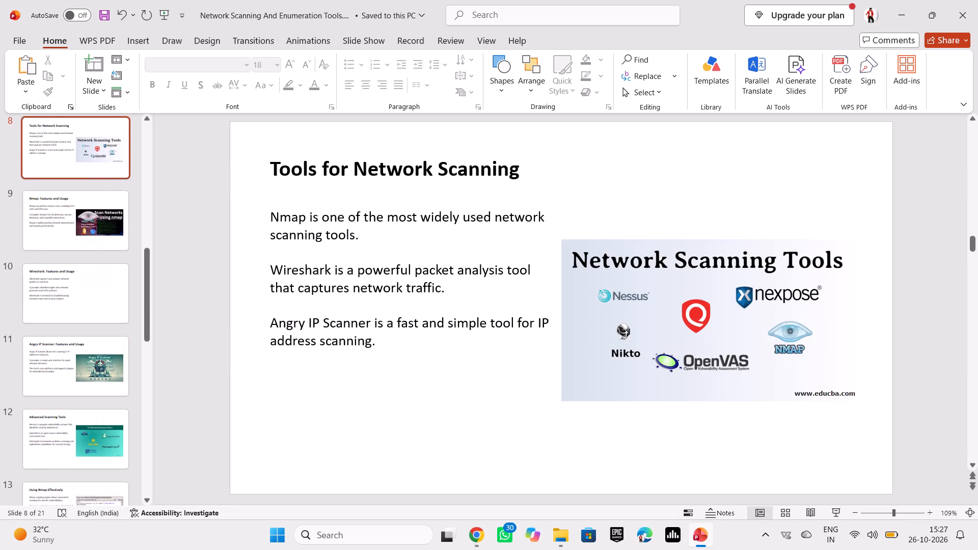
key("Up")
left_click(717, 298)
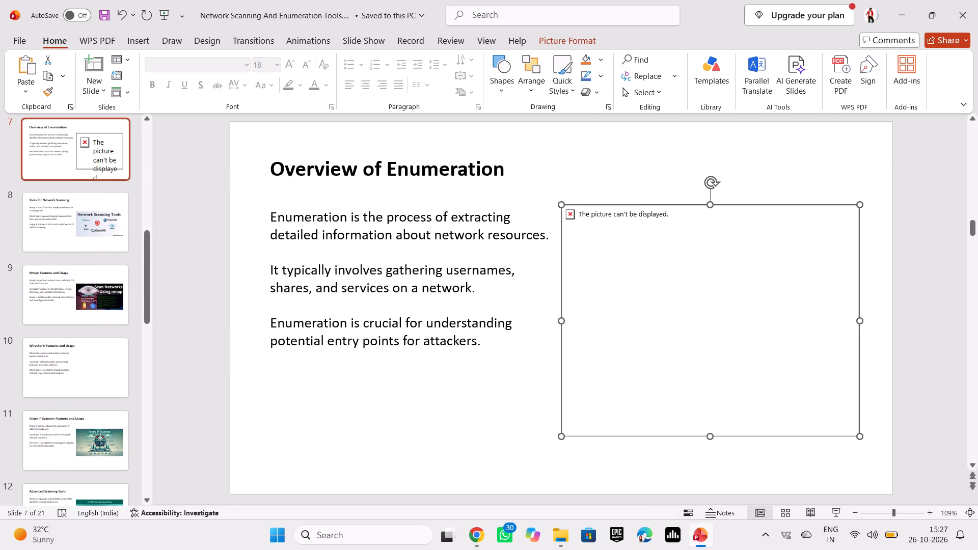
key("BackSpace")
Go back through the remaining slides to the cover, save the Network Scanning presentation and close it.
key("Up")
key("Up")
key("Up")
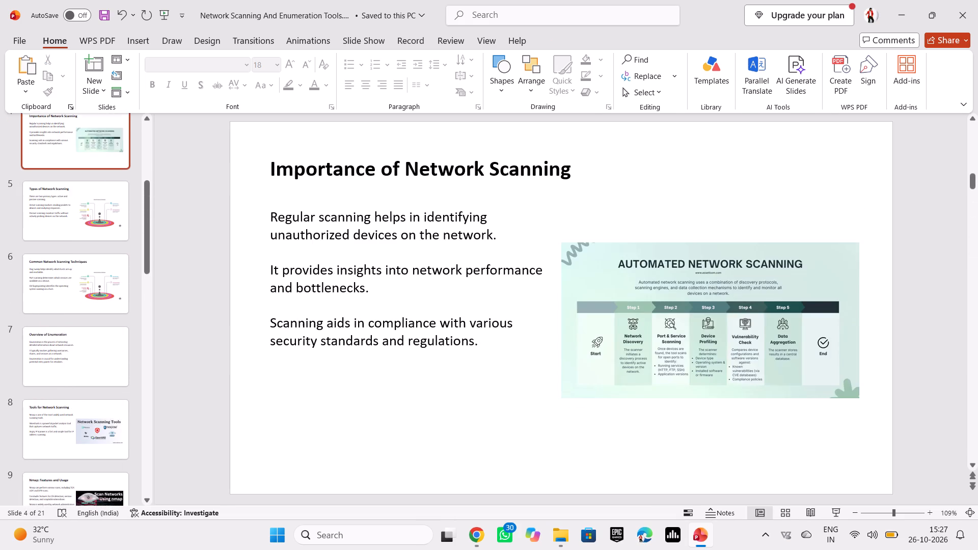
key("Up")
key("Up")
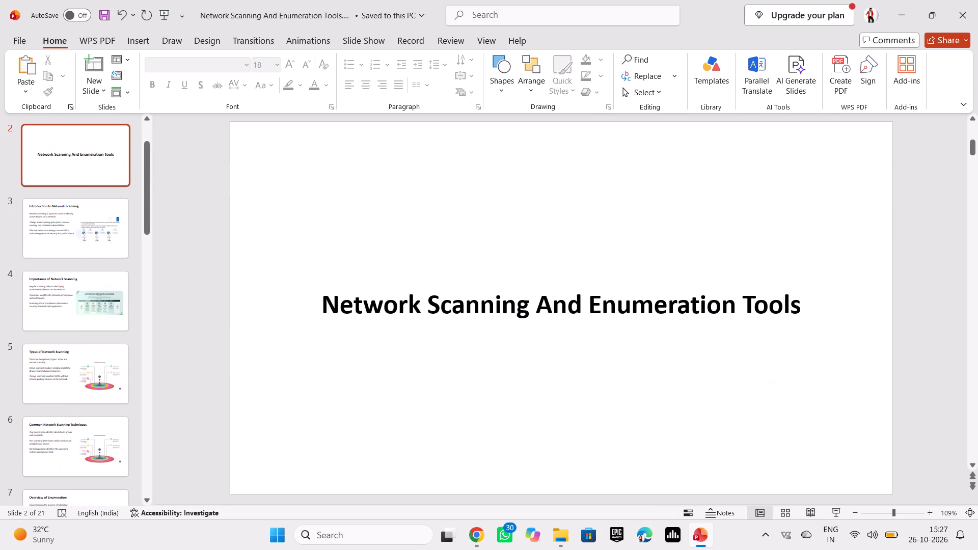
key("Up")
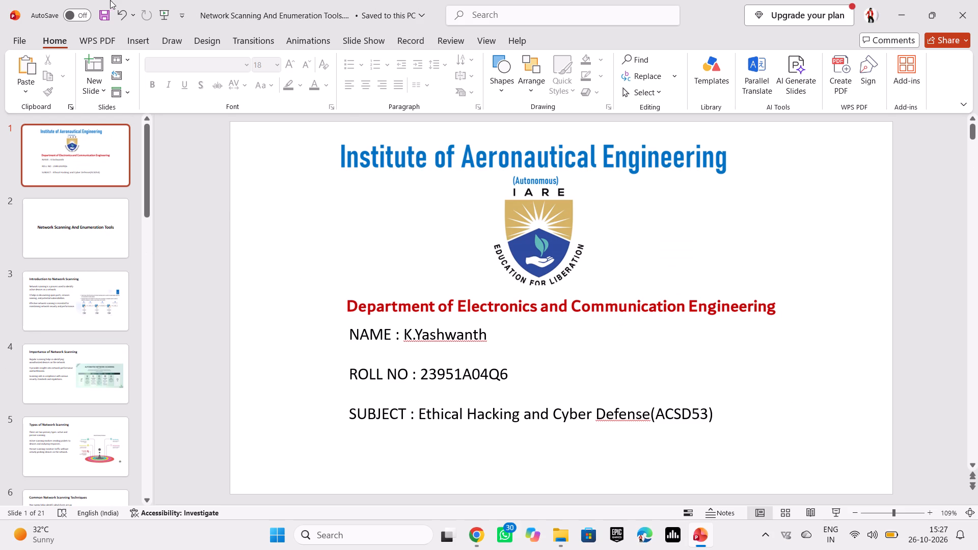
left_click(105, 15)
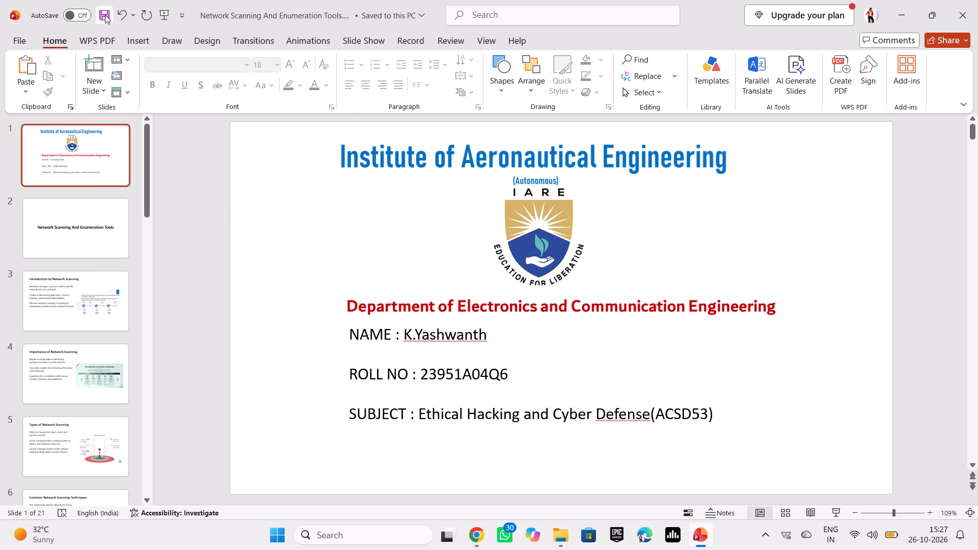
left_click(977, 0)
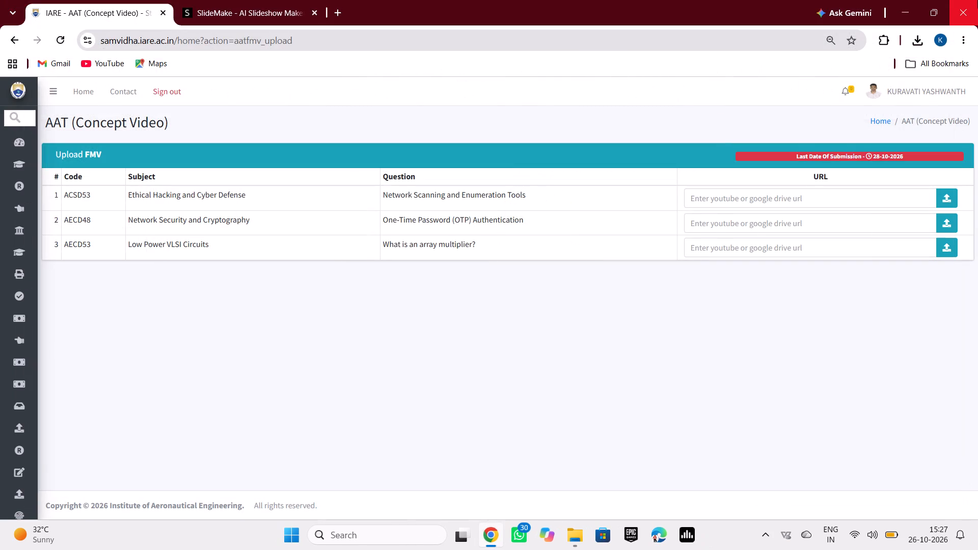
Switch to the SlideMake page in Chrome and close the browser window.
left_click(217, 0)
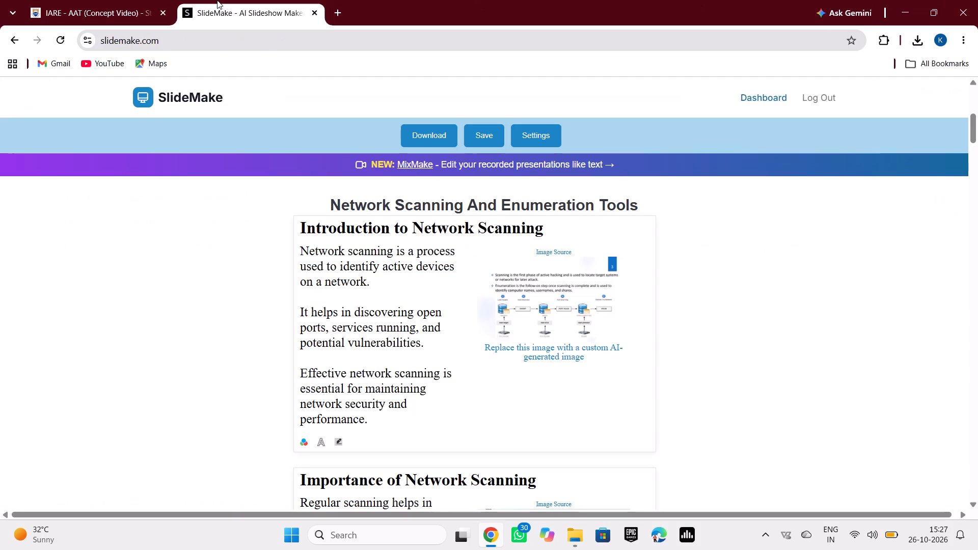
left_click(964, 0)
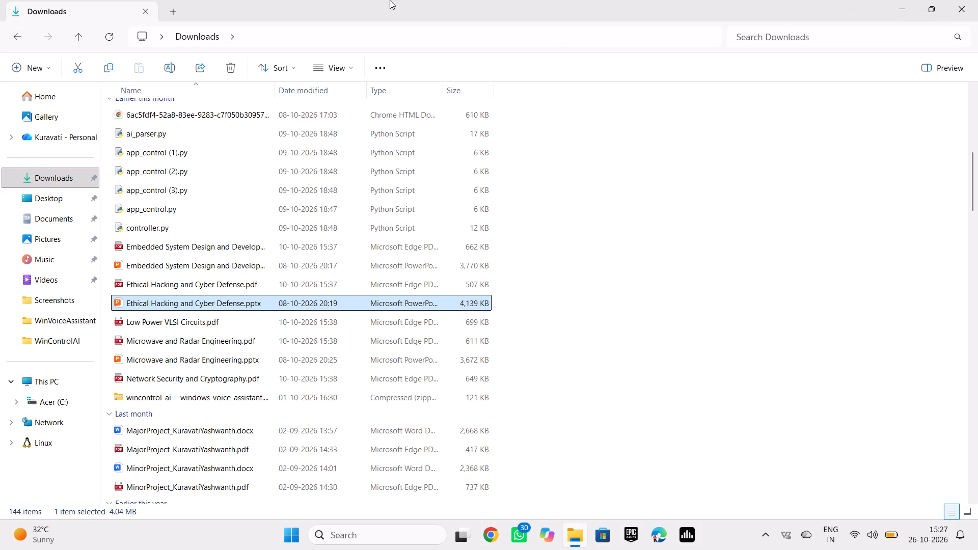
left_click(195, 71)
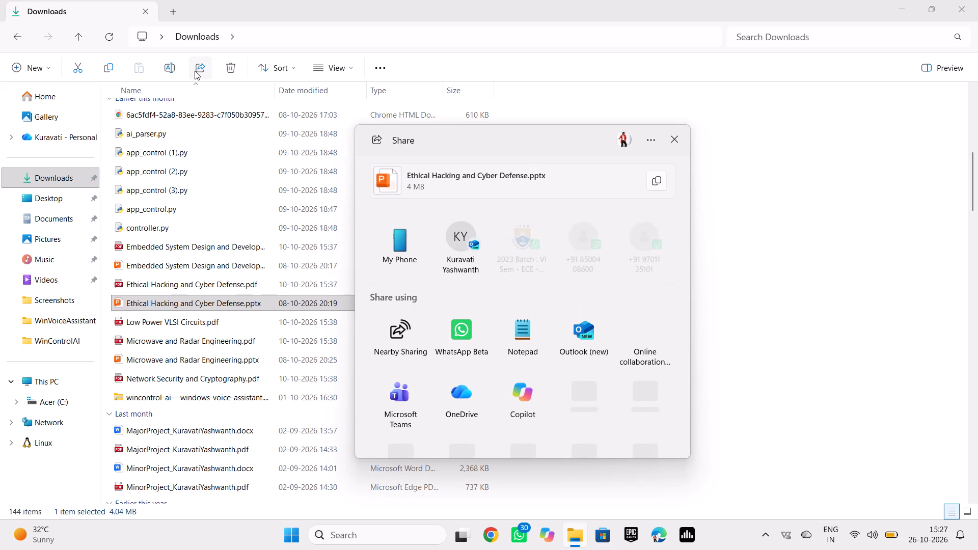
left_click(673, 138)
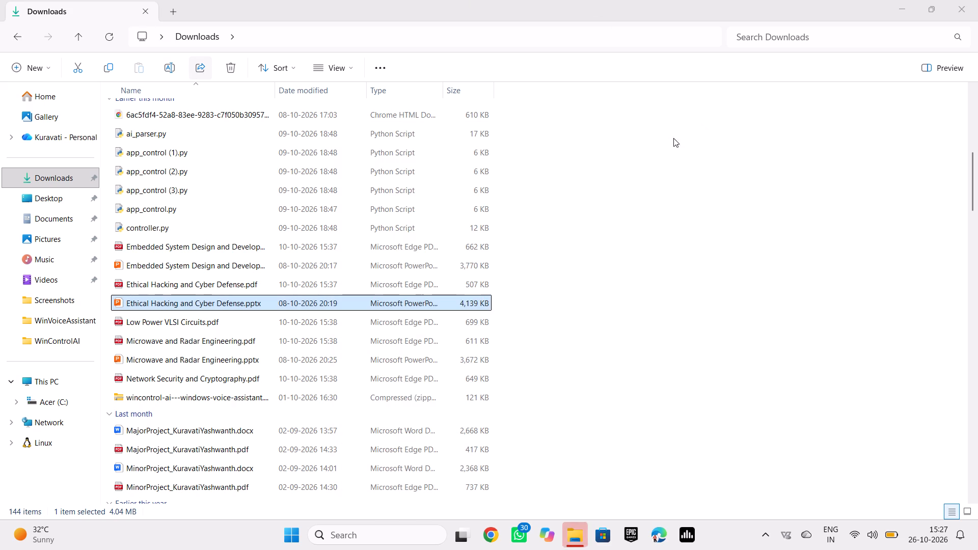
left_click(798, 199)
Share the Network Scanning And Enumeration Tools.pptx presentation from the Downloads folder through WhatsApp Beta.
scroll(798, 199, "up", 12)
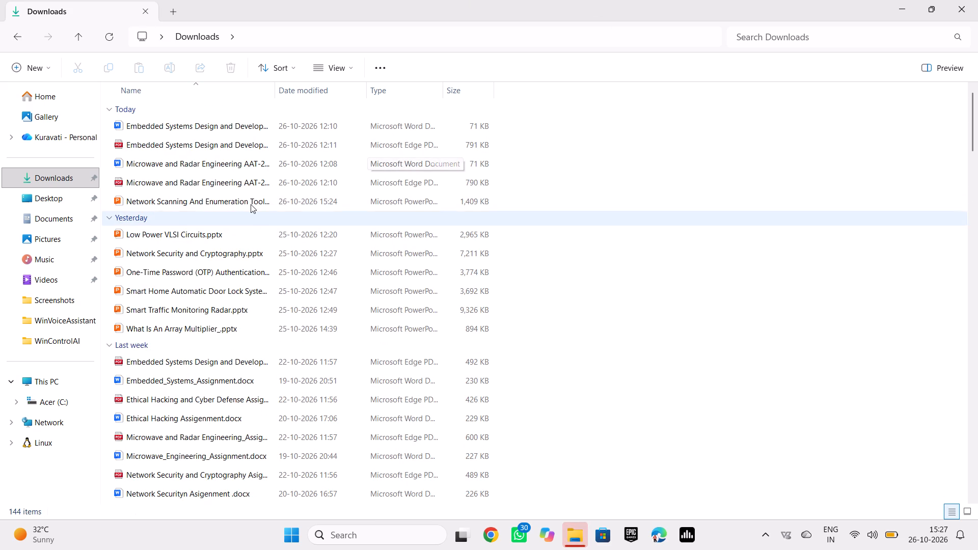
left_click(243, 197)
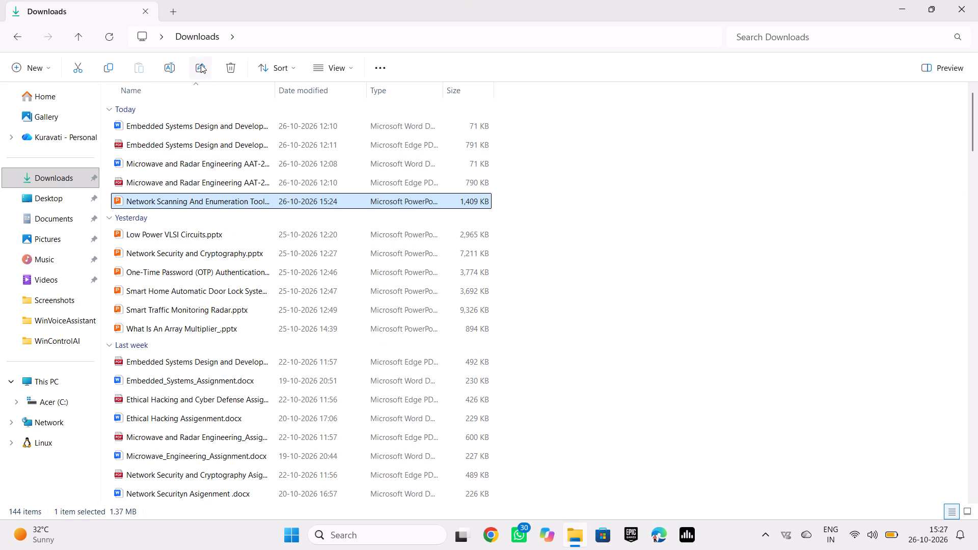
left_click(201, 64)
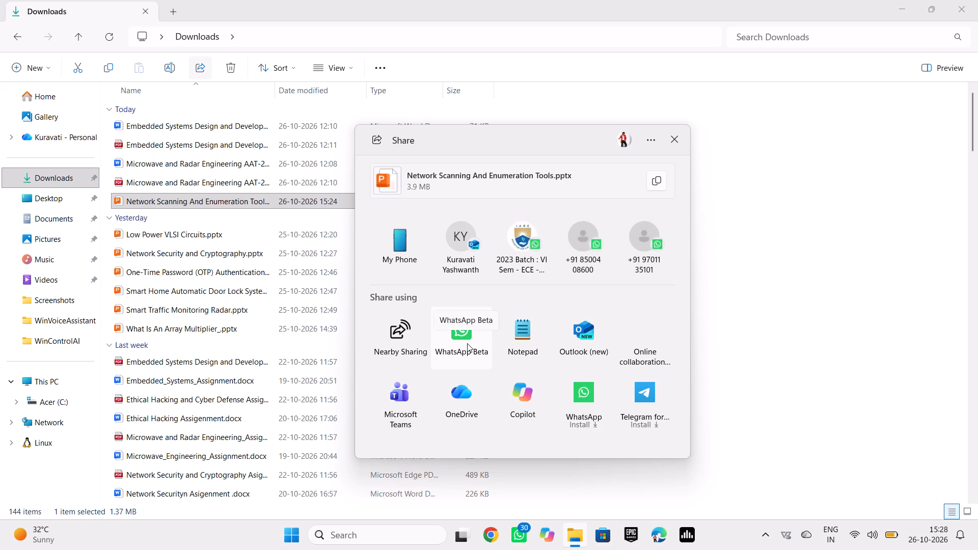
left_click(467, 343)
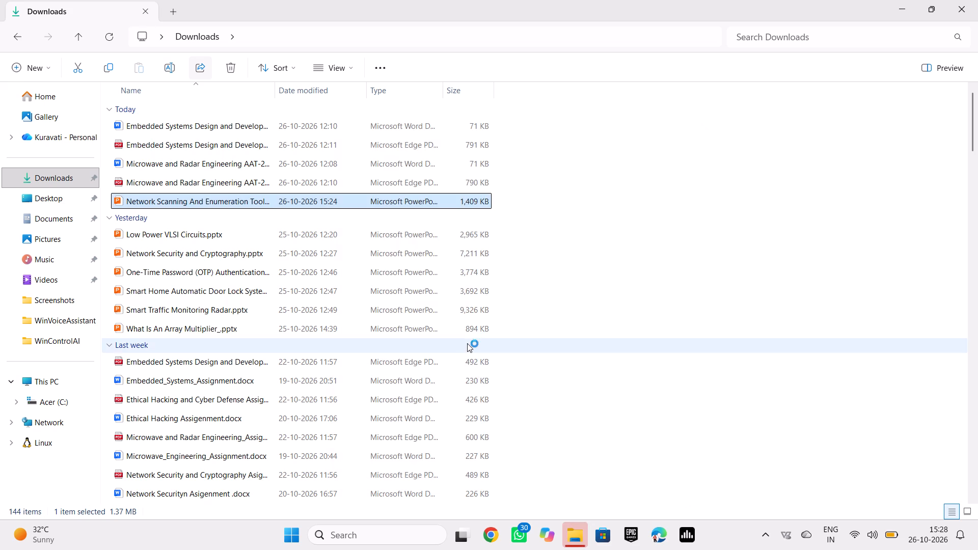
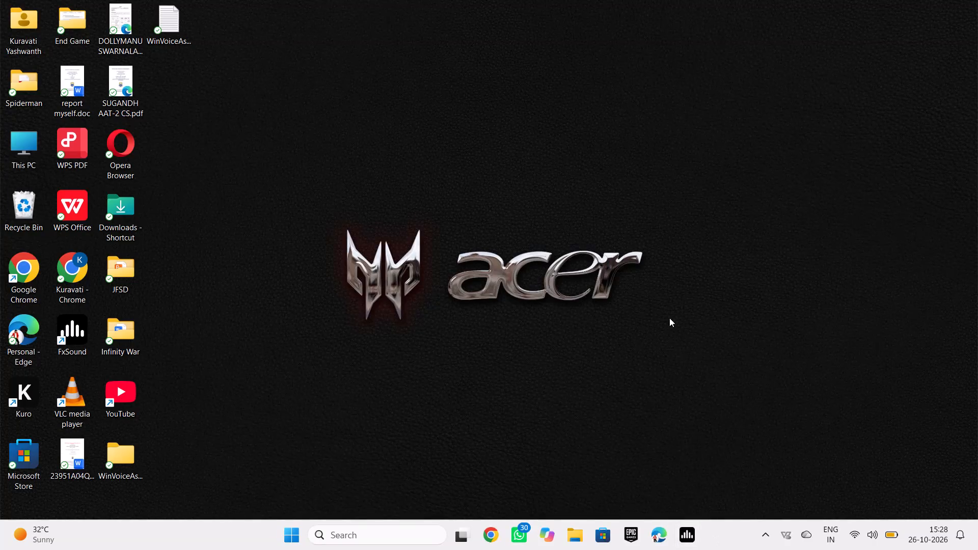
Open File Explorer from the desktop to reach the recently used presentation files.
left_click(669, 323)
left_click_drag(677, 375, 692, 399)
left_click(569, 533)
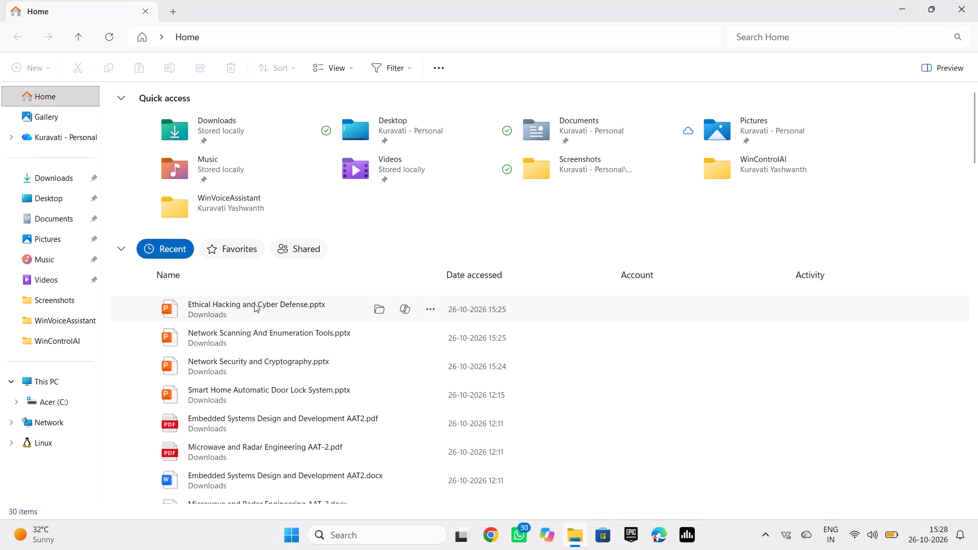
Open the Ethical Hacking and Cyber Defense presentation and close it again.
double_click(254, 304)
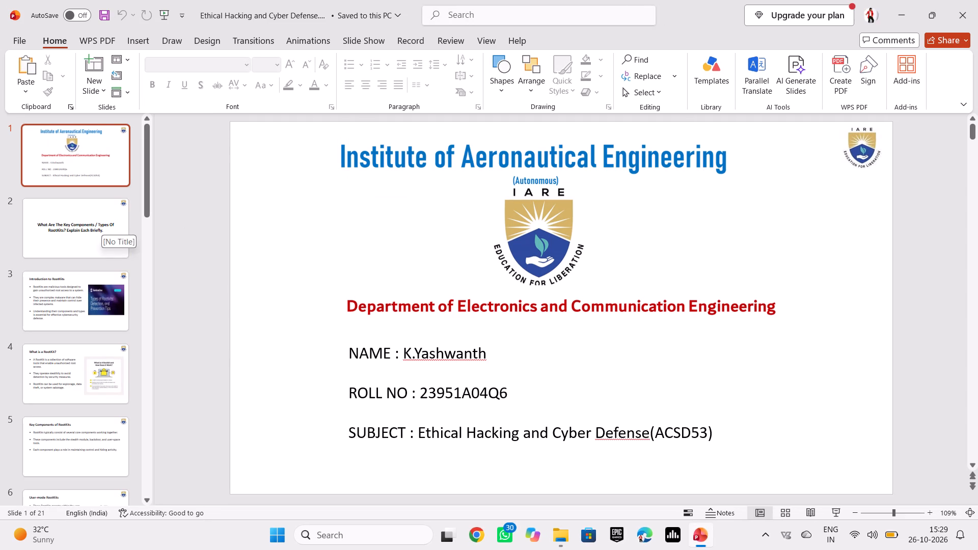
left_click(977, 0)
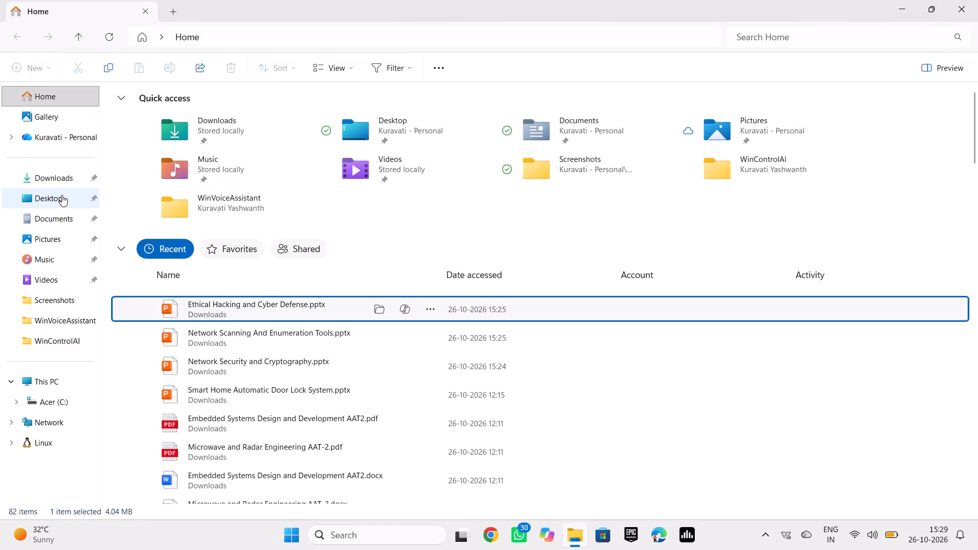
Open the Network Scanning And Enumeration Tools presentation from Downloads and go to the Importance of Network Scanning slide.
left_click(72, 177)
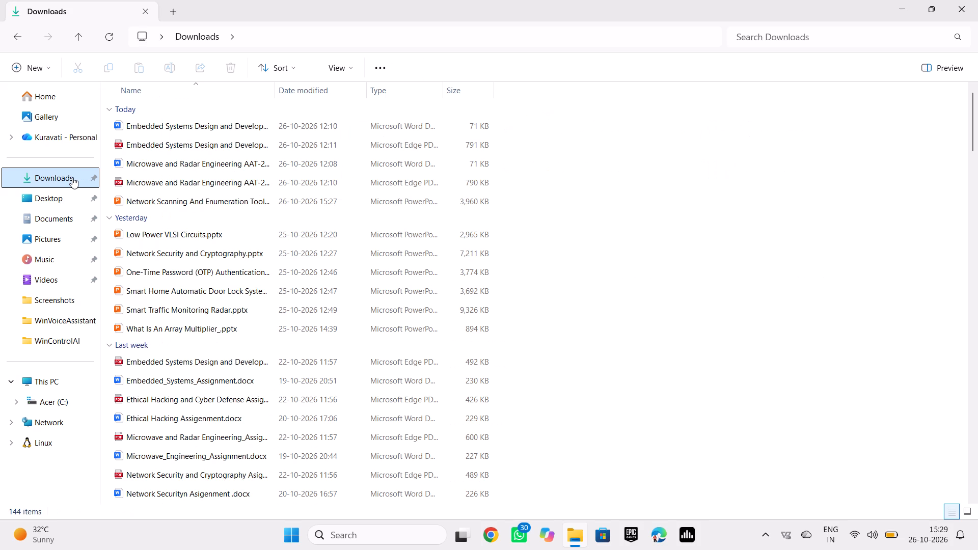
double_click(197, 196)
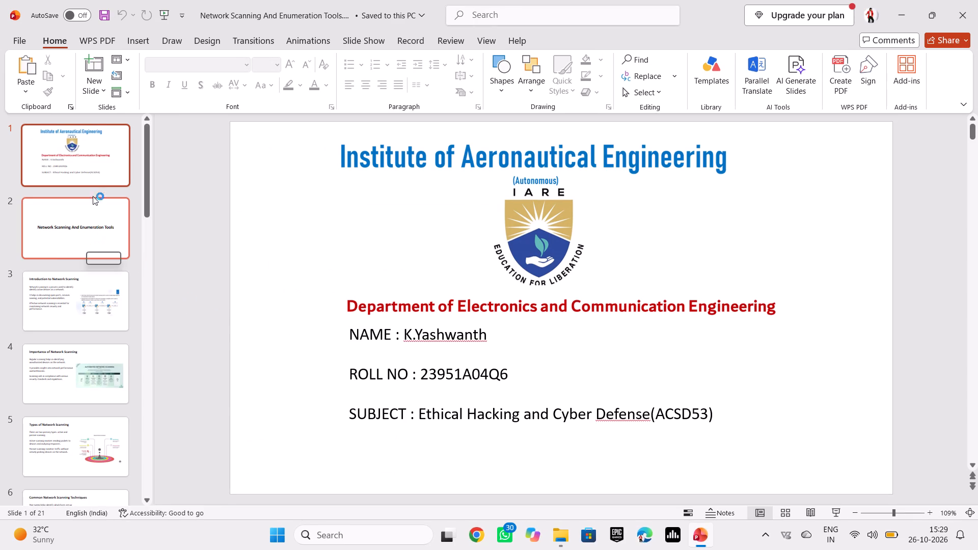
left_click(52, 228)
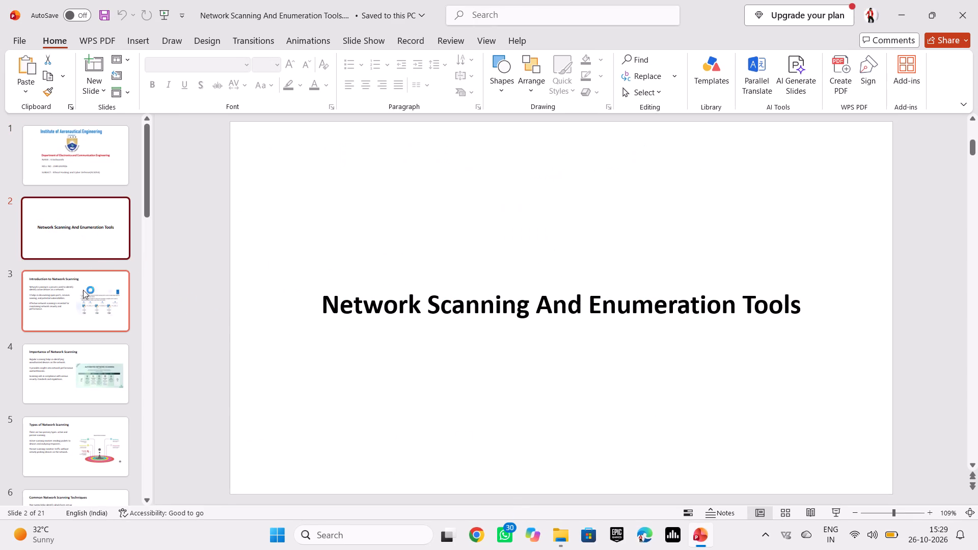
left_click(77, 310)
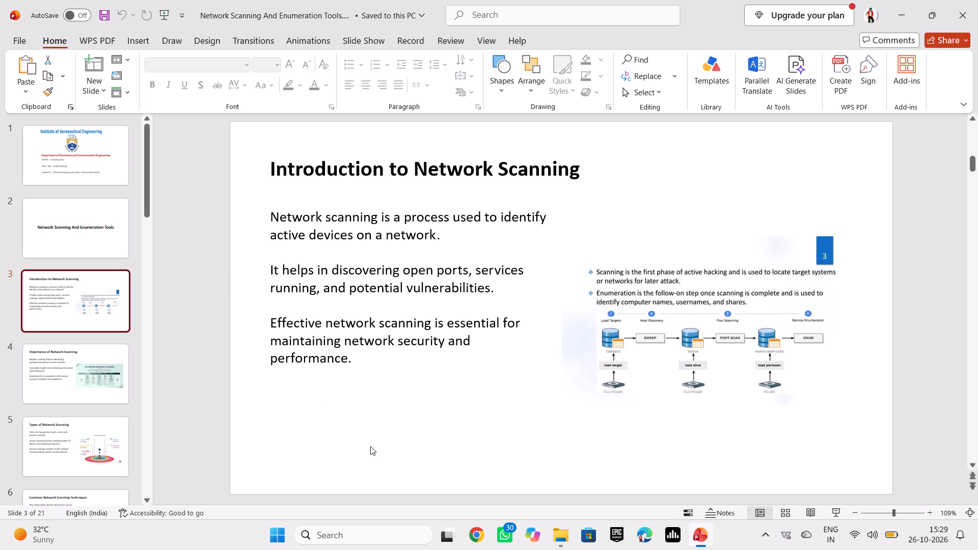
key("Right")
key("Right")
key("Down")
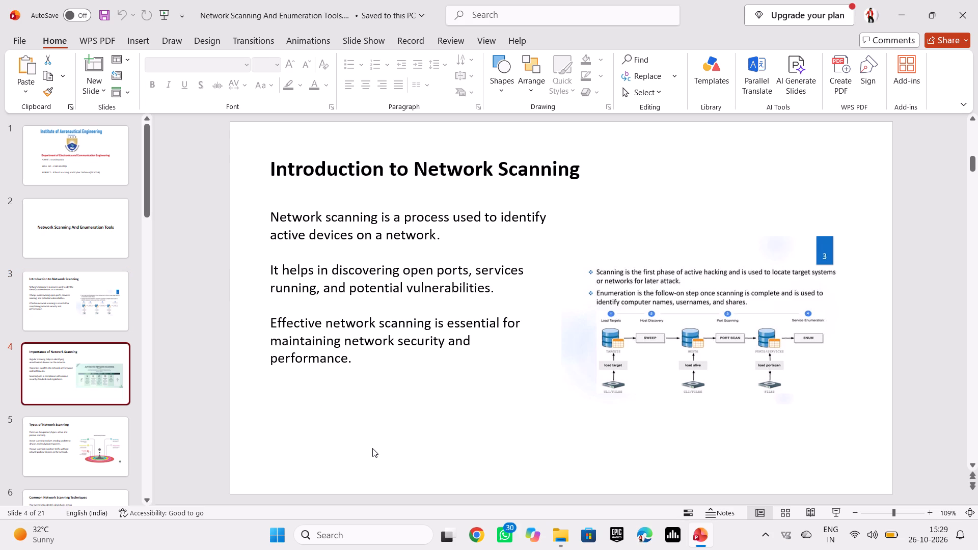
Copy the slide title "Importance of Network Scanning" and search Google Images for it in Chrome.
left_click(568, 171)
left_click_drag(568, 171, 299, 180)
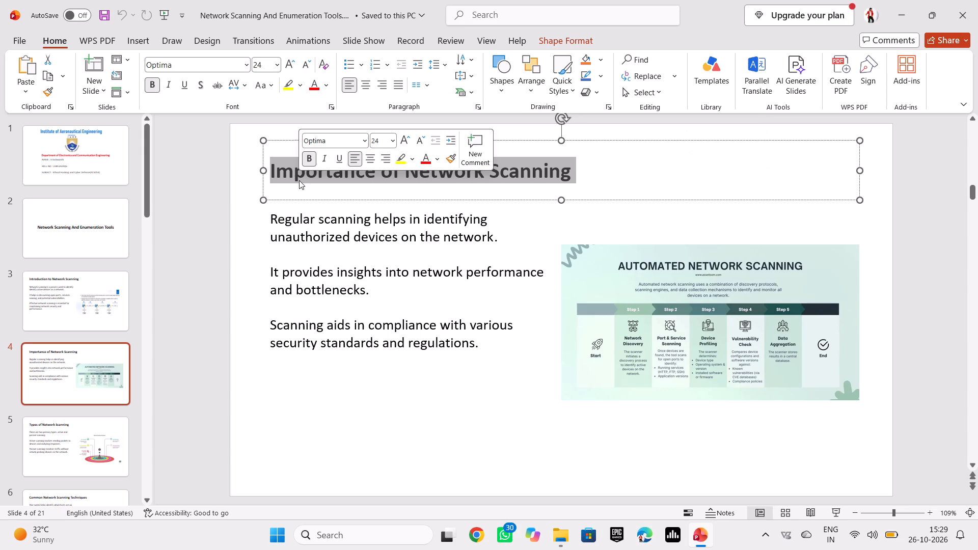
key("ctrl+c")
key("ctrl+c")
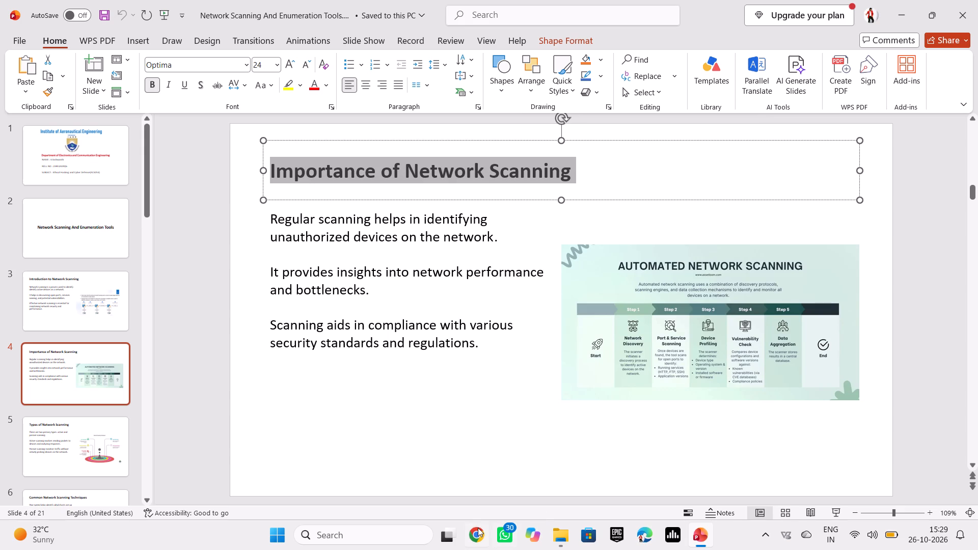
left_click(478, 528)
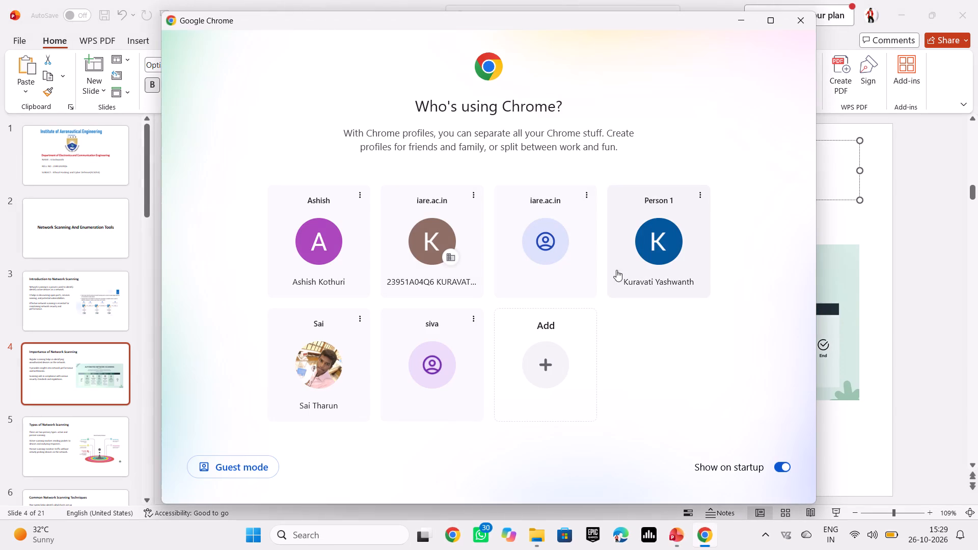
left_click(627, 257)
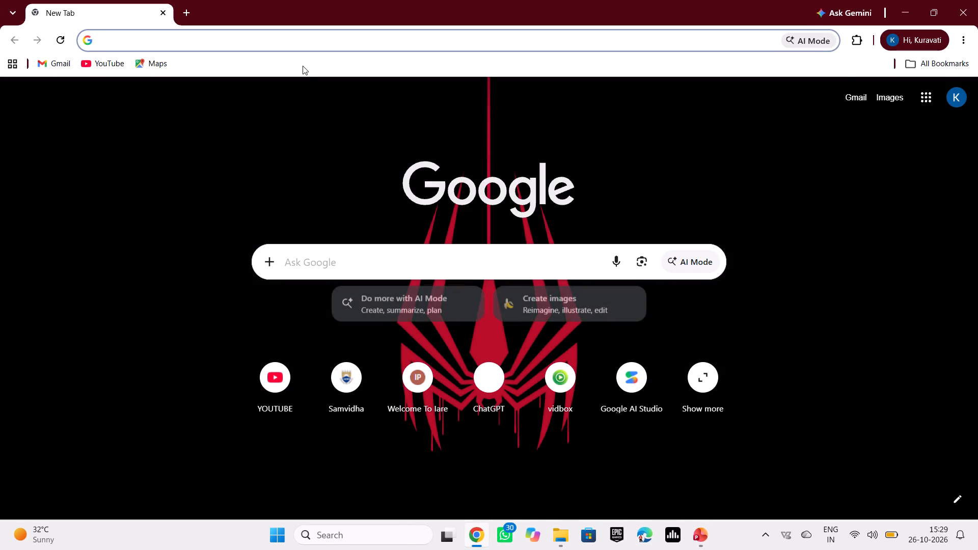
key("ctrl+v")
key("alt+Tab")
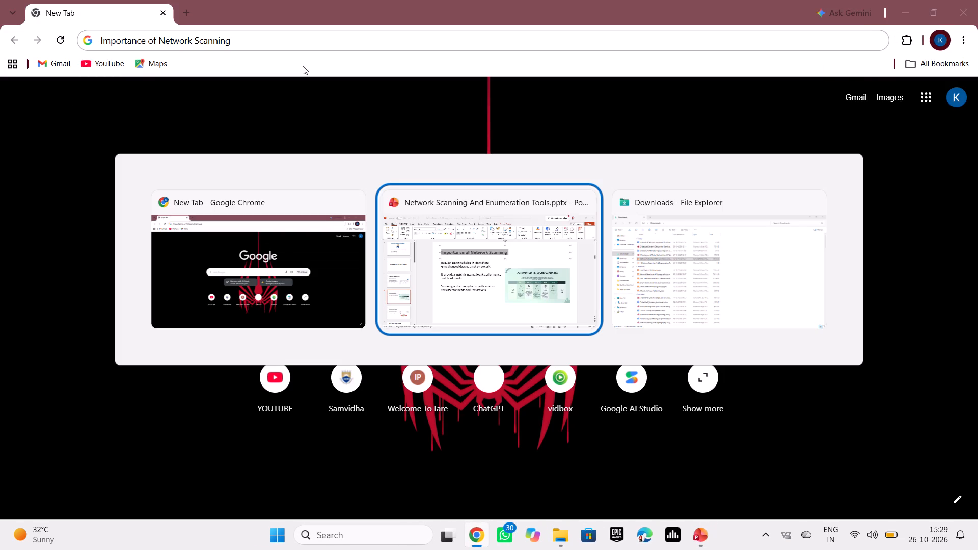
key("alt+Tab")
key("alt+Tab")
key("Return")
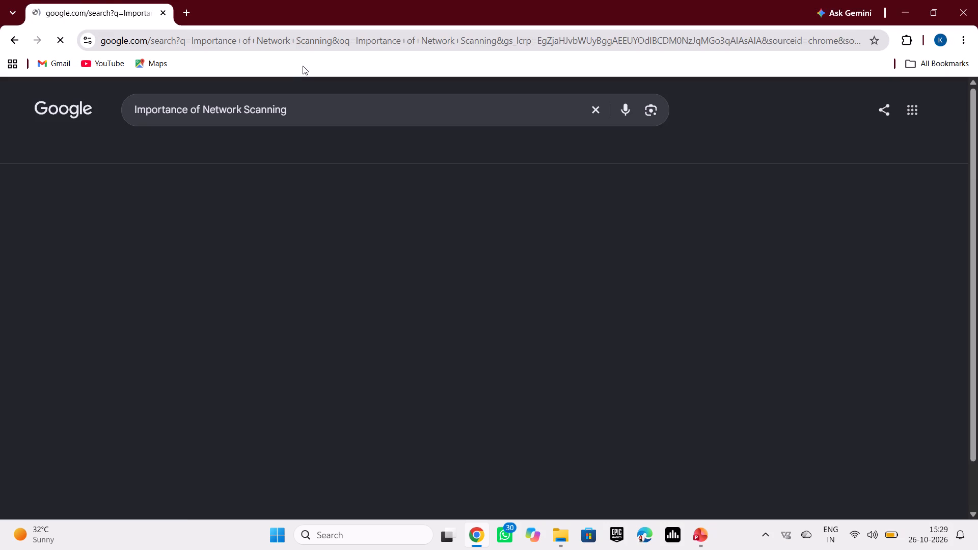
left_click(211, 145)
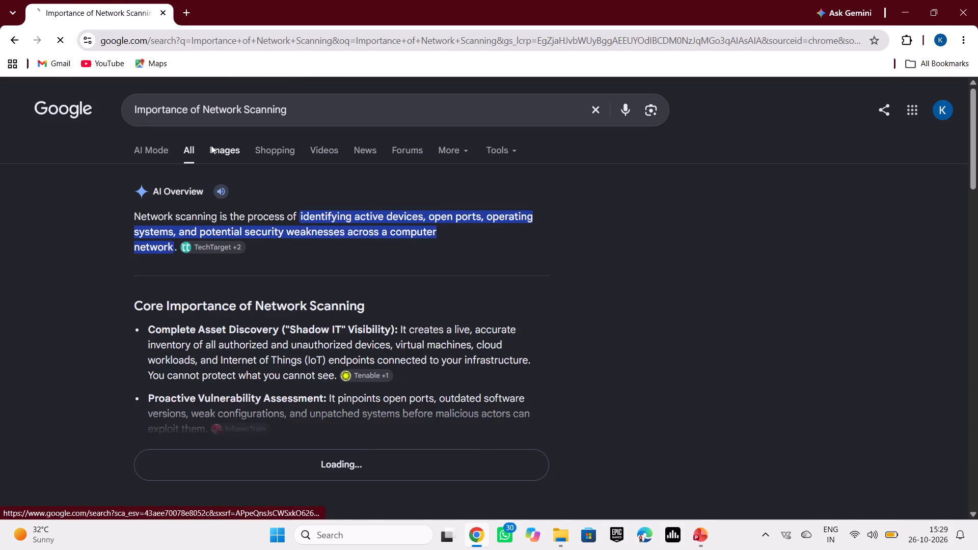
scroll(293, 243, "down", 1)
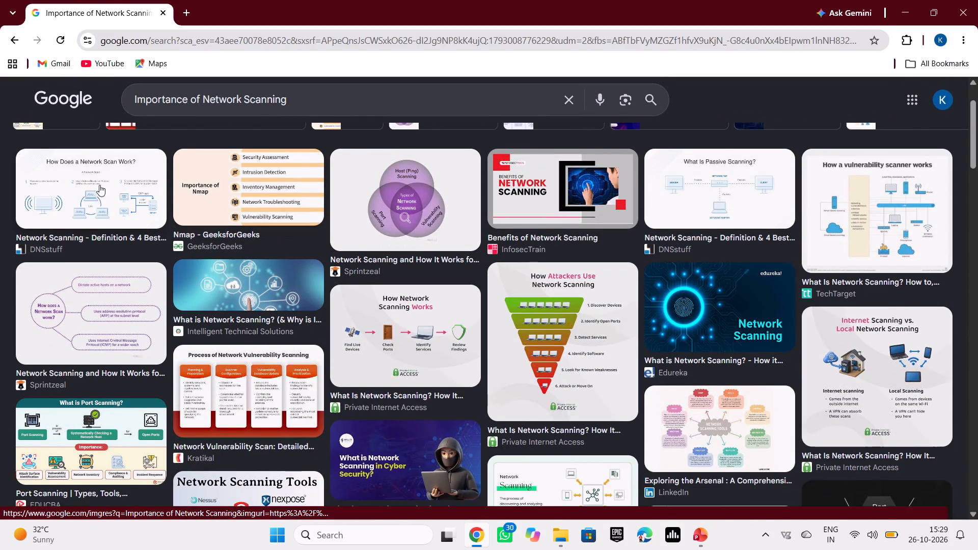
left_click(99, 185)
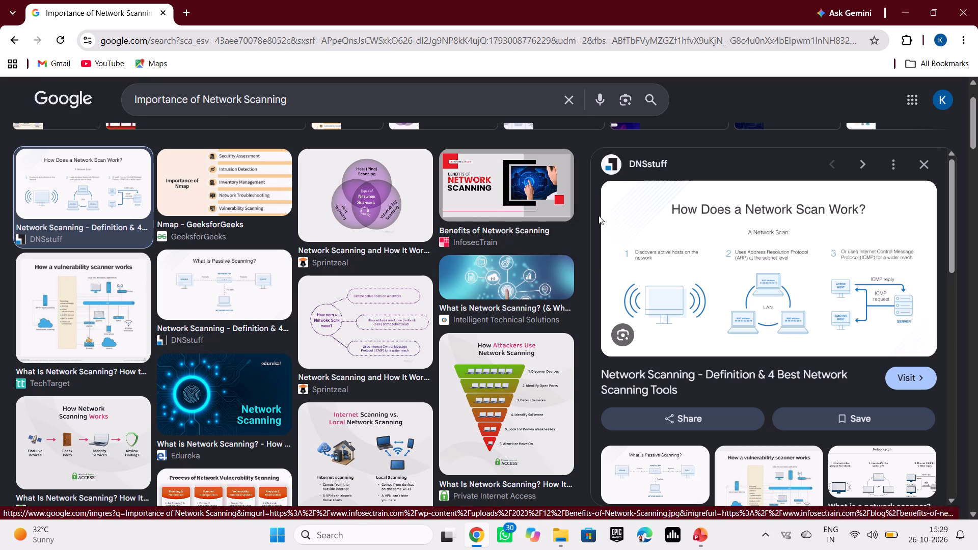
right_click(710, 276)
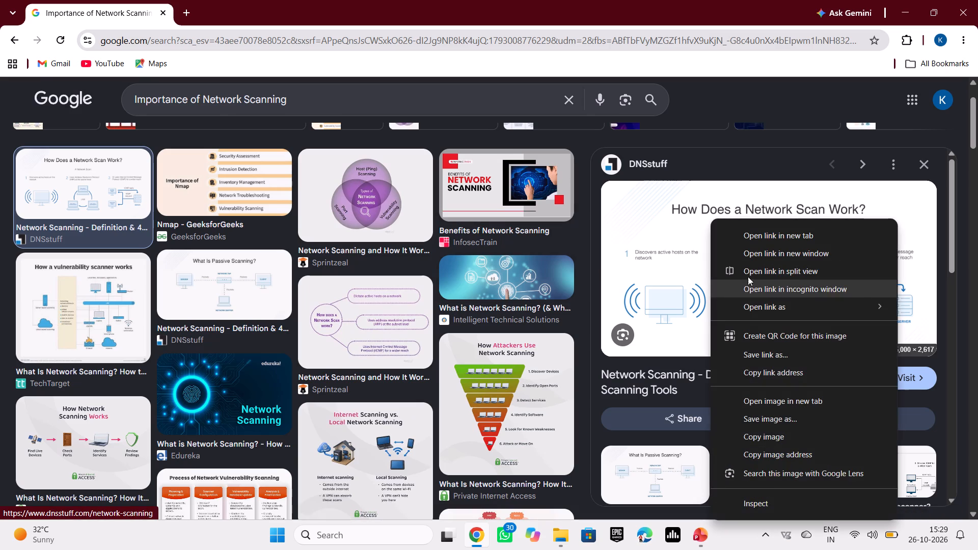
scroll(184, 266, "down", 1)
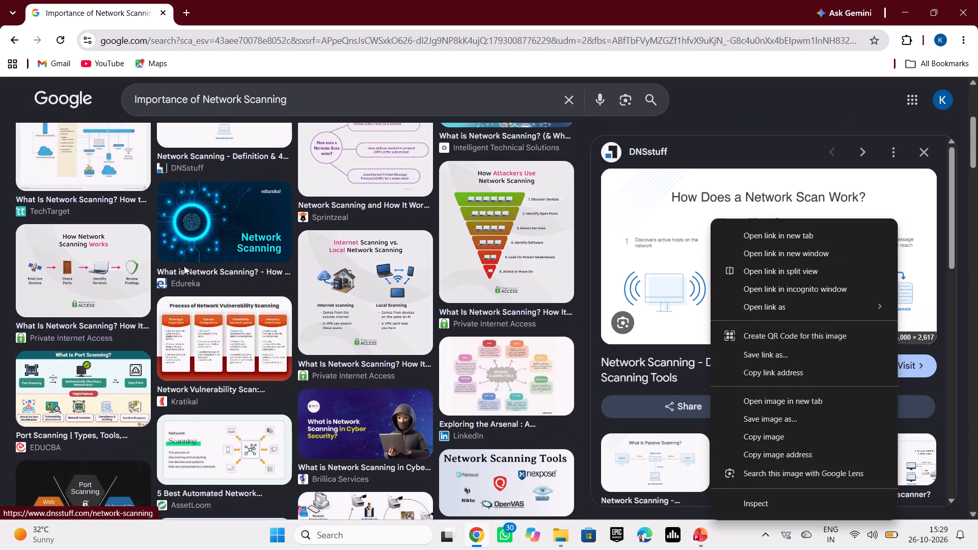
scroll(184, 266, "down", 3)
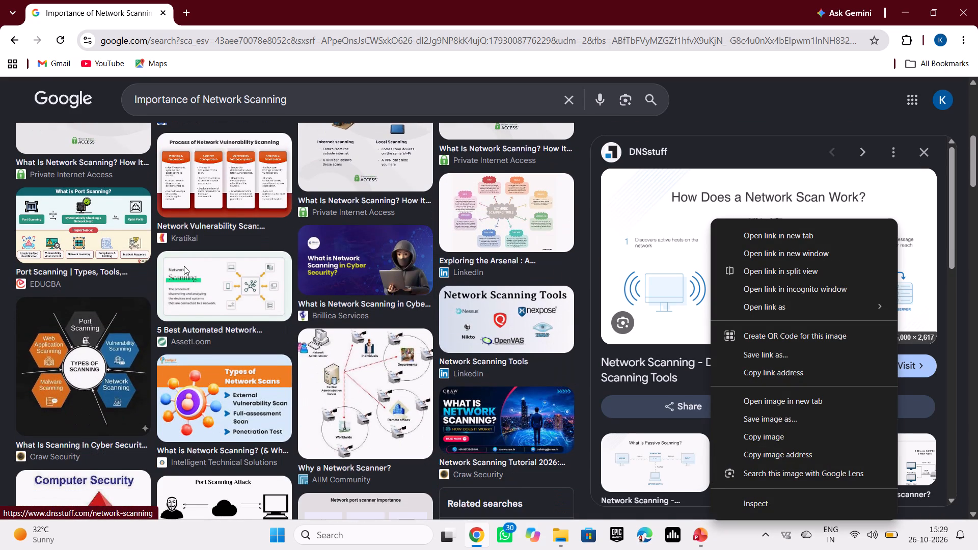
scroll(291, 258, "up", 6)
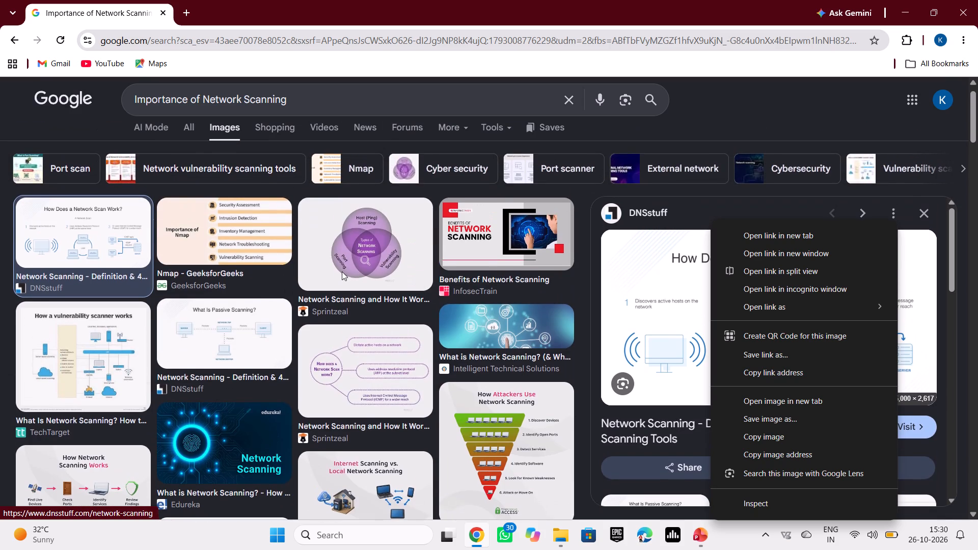
Copy the GeeksforGeeks "Importance of Nmap" picture from the image results and paste it onto the Importance of Network Scanning slide in PowerPoint.
left_click(229, 234)
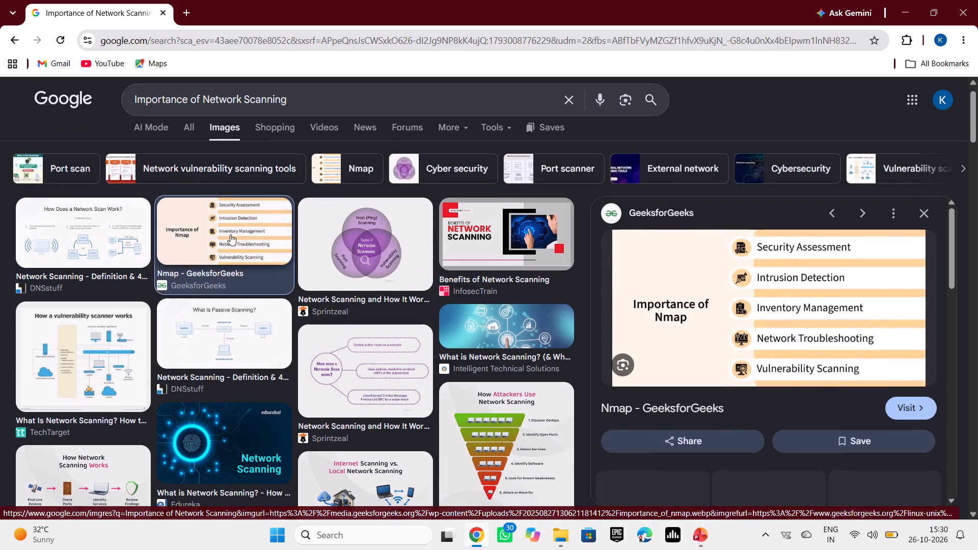
right_click(732, 290)
left_click(786, 438)
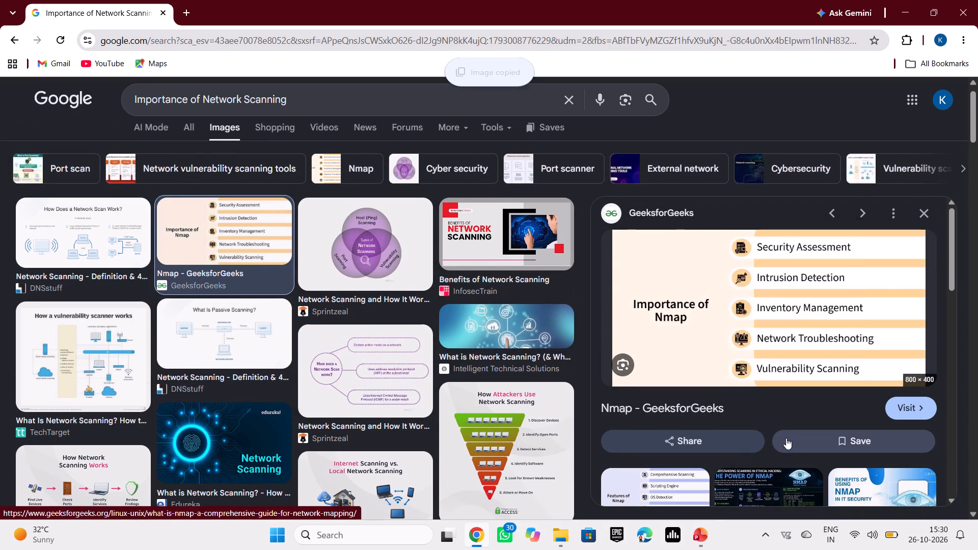
key("alt+Tab")
left_click(705, 316)
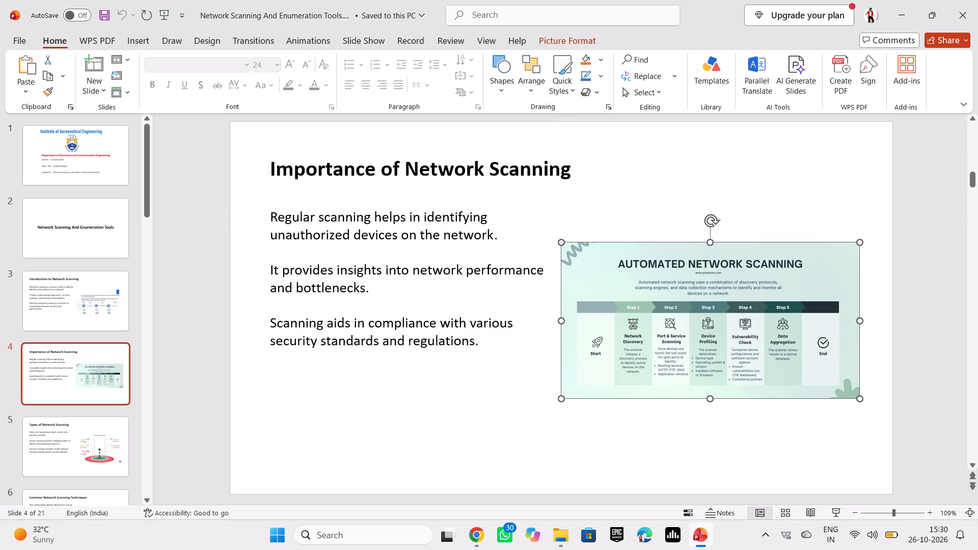
key("ctrl+v")
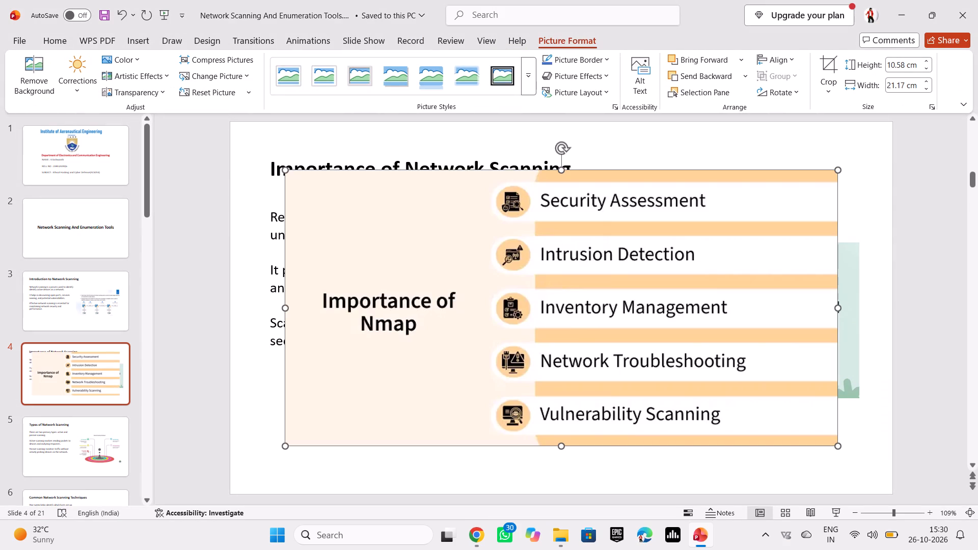
Delete the old Automated Network Scanning picture from behind the pasted one.
left_click(848, 288)
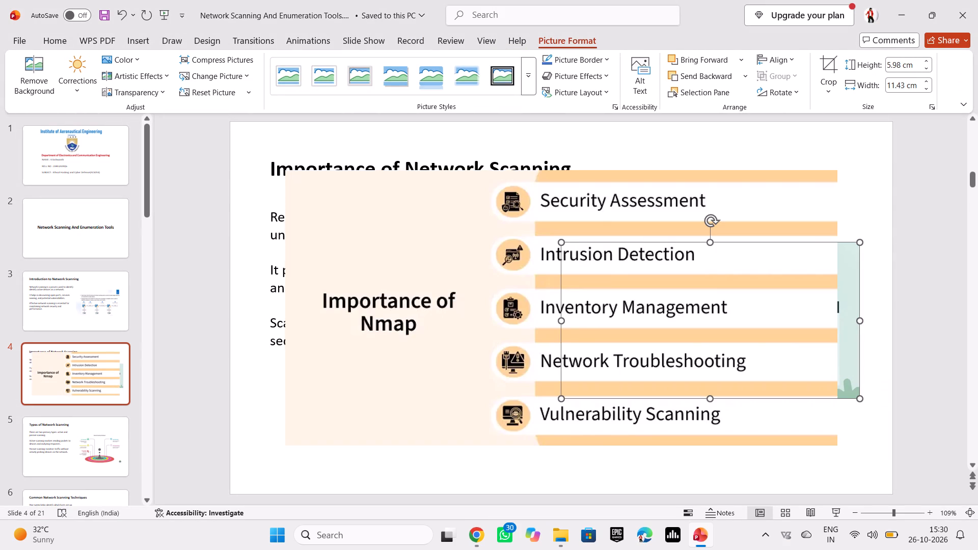
key("BackSpace")
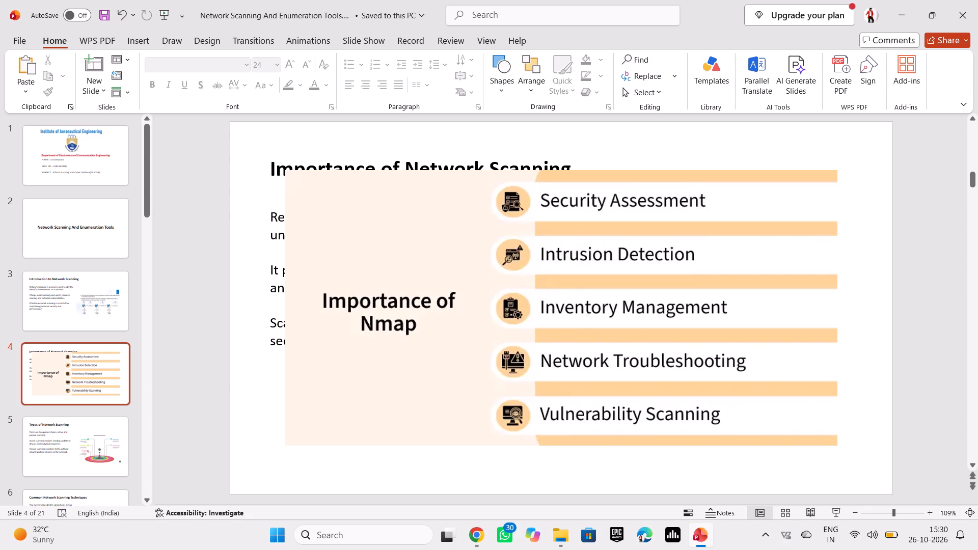
Shrink the Importance of Nmap picture and place it beside the body text, below the slide title.
left_click(675, 246)
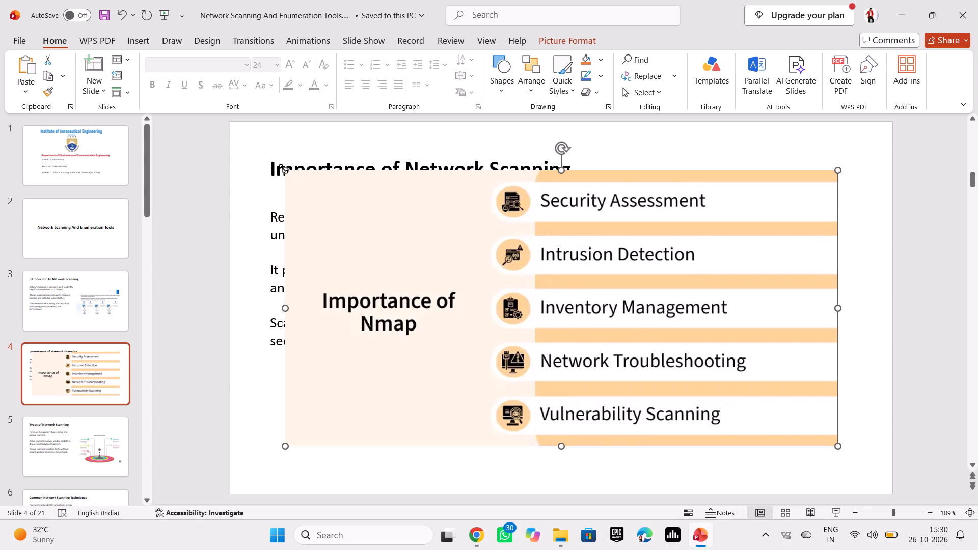
left_click_drag(283, 169, 597, 284)
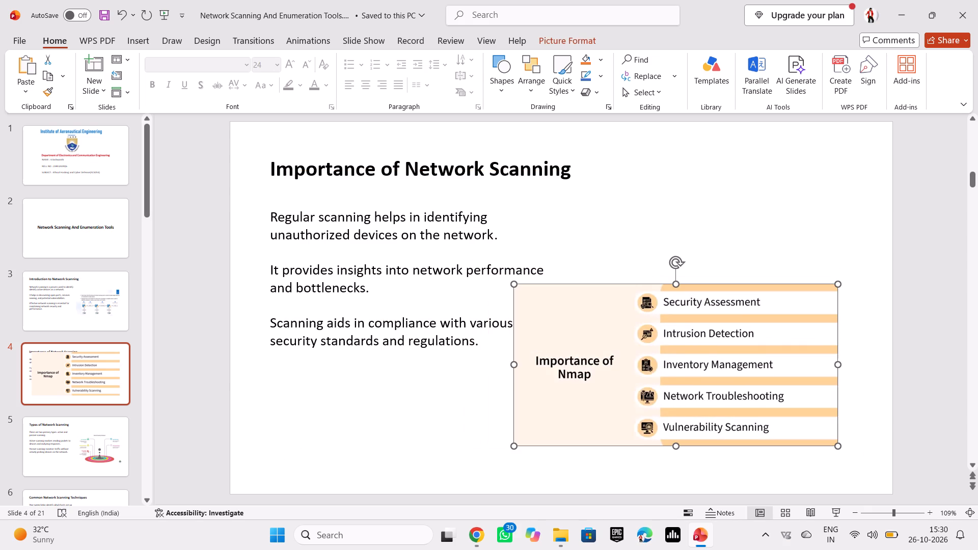
left_click_drag(622, 382, 656, 304)
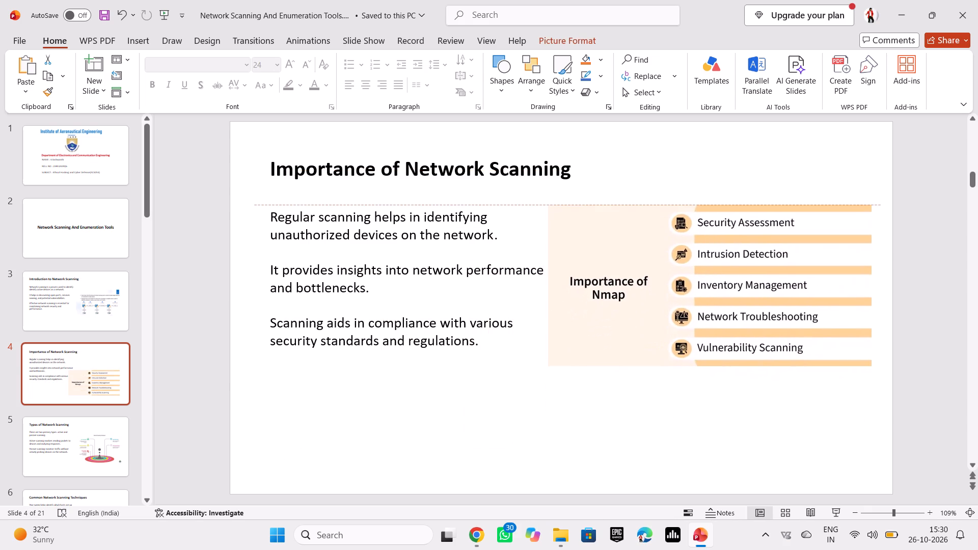
left_click_drag(656, 304, 657, 304)
left_click(582, 438)
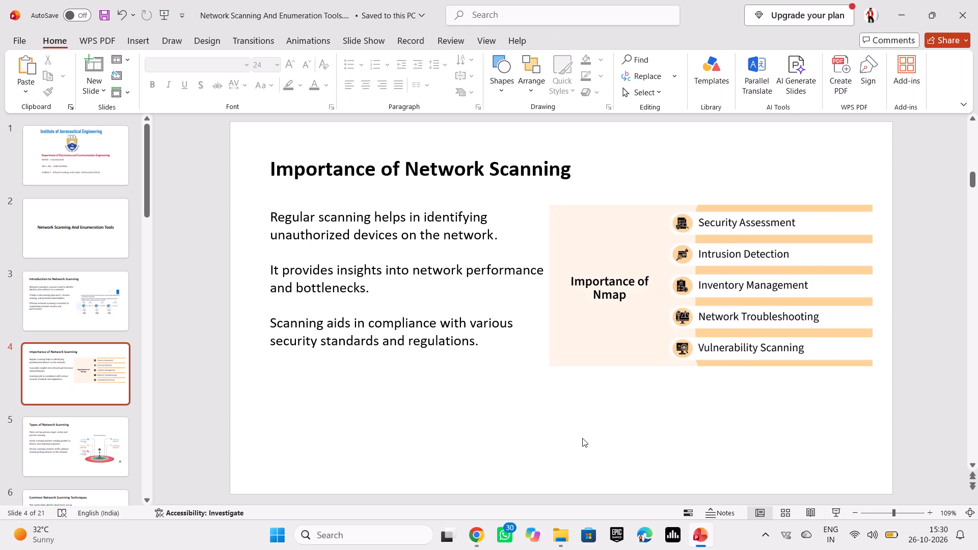
Delete the repeated Network Scanning Techniques diagram from the Common Network Scanning Techniques slide.
key("Right")
key("Right")
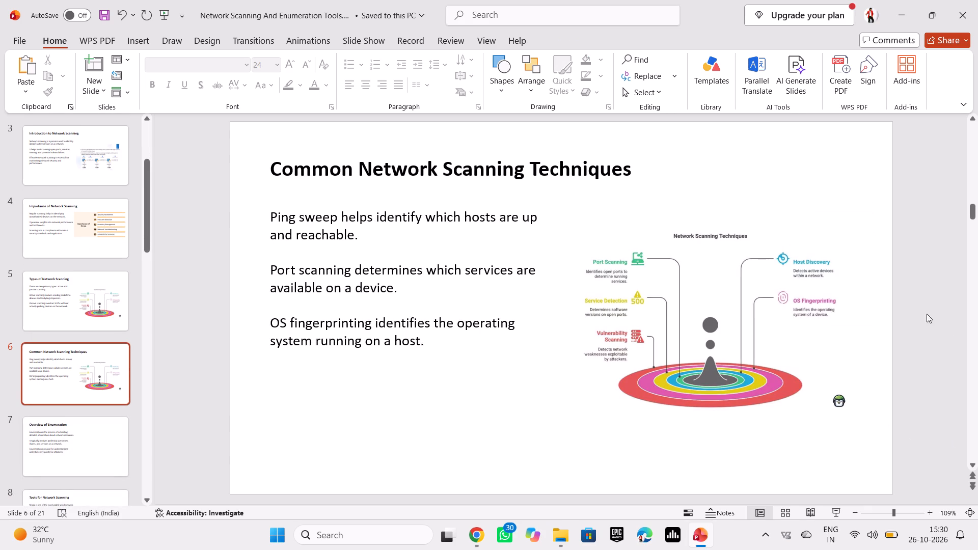
left_click(639, 323)
key("BackSpace")
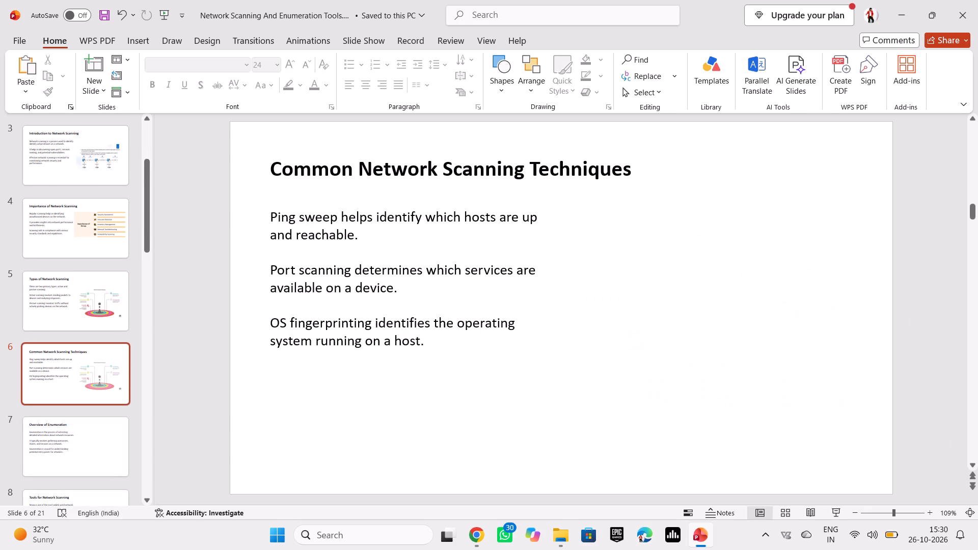
Copy the title of the Angry IP Scanner: Features and Usage slide and search Google Images for it in Chrome.
key("Right")
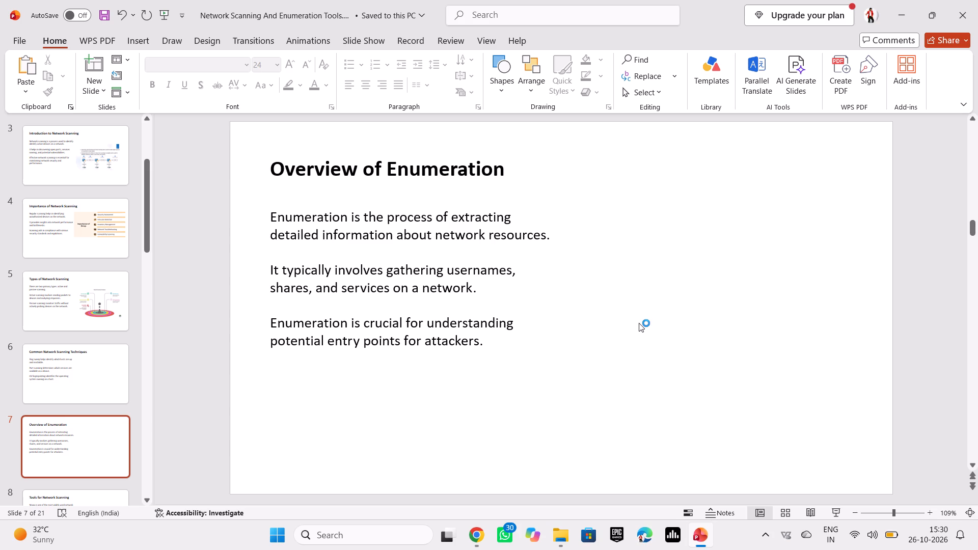
key("Right")
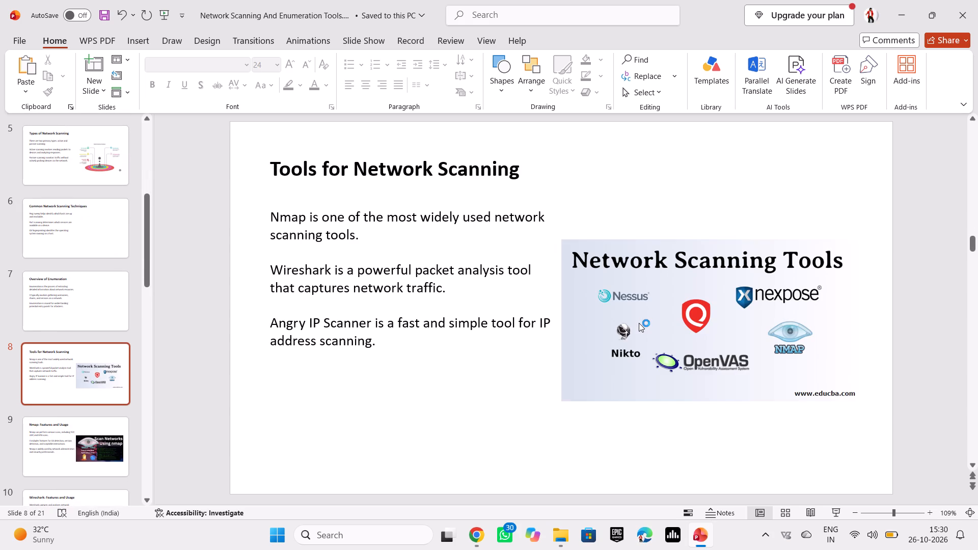
key("Right")
key("Right")
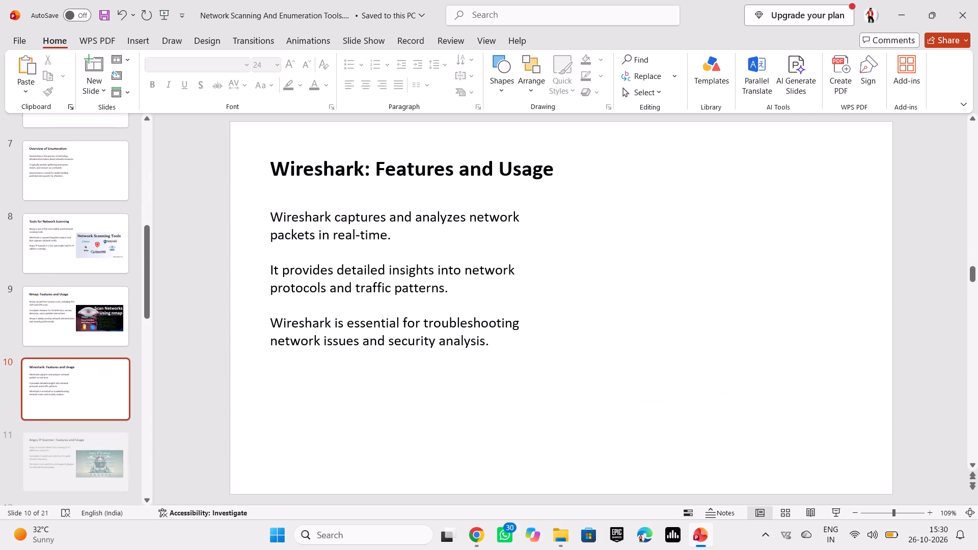
key("Right")
key("Right")
key("Up")
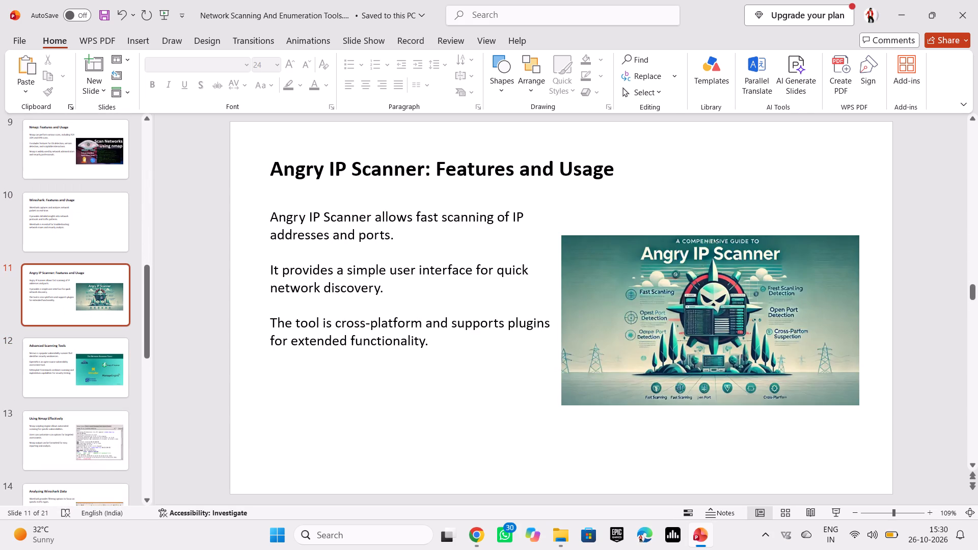
left_click(693, 299)
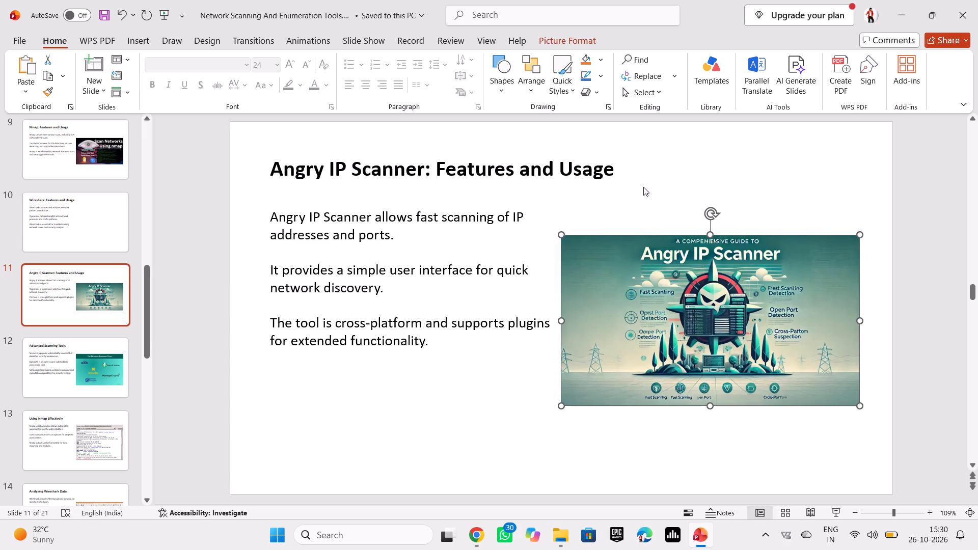
left_click(612, 172)
left_click_drag(612, 172, 296, 163)
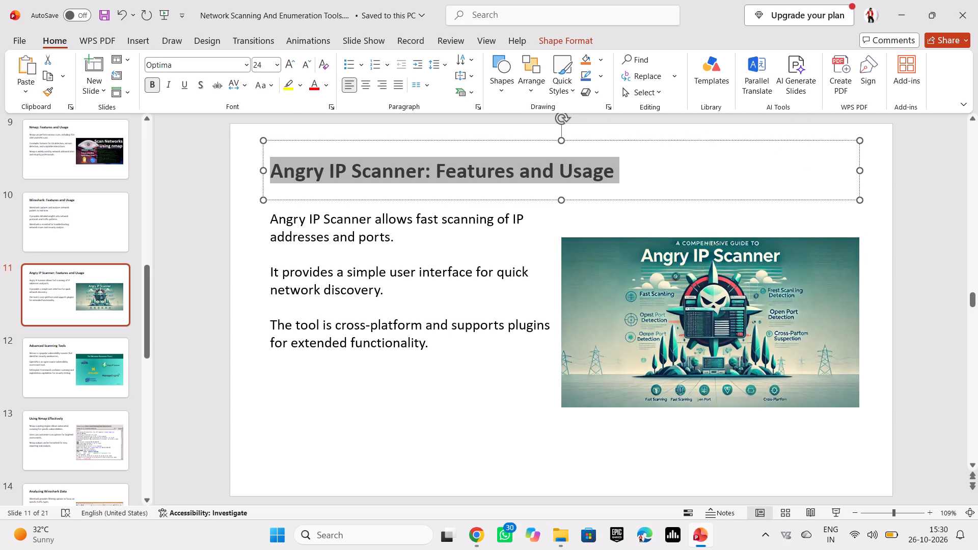
key("ctrl+c")
key("alt+Tab")
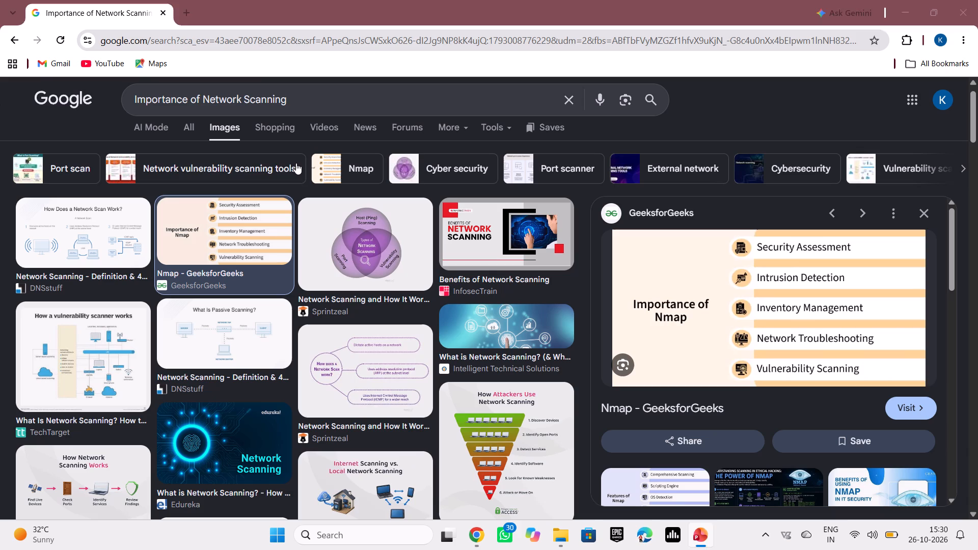
left_click(303, 93)
key("ctrl+a")
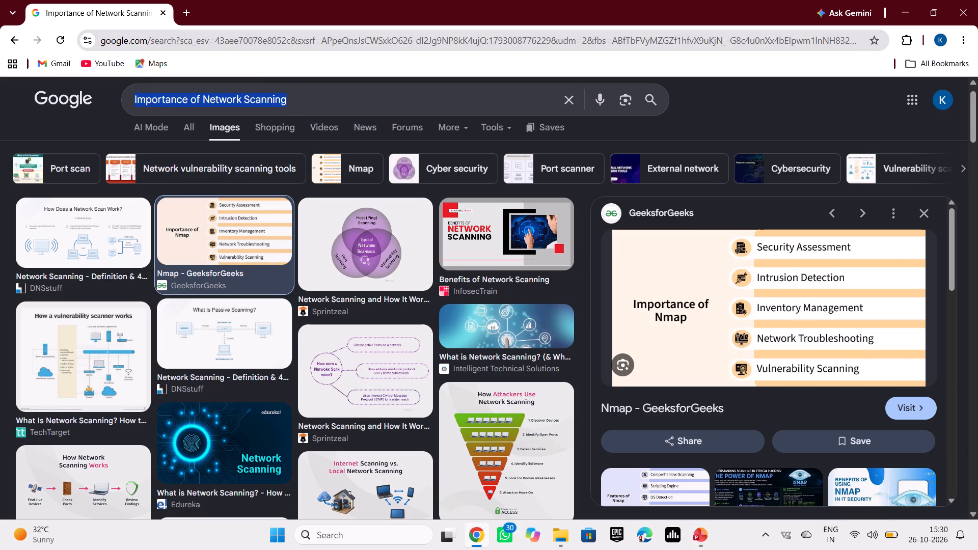
key("ctrl+v")
key("Return")
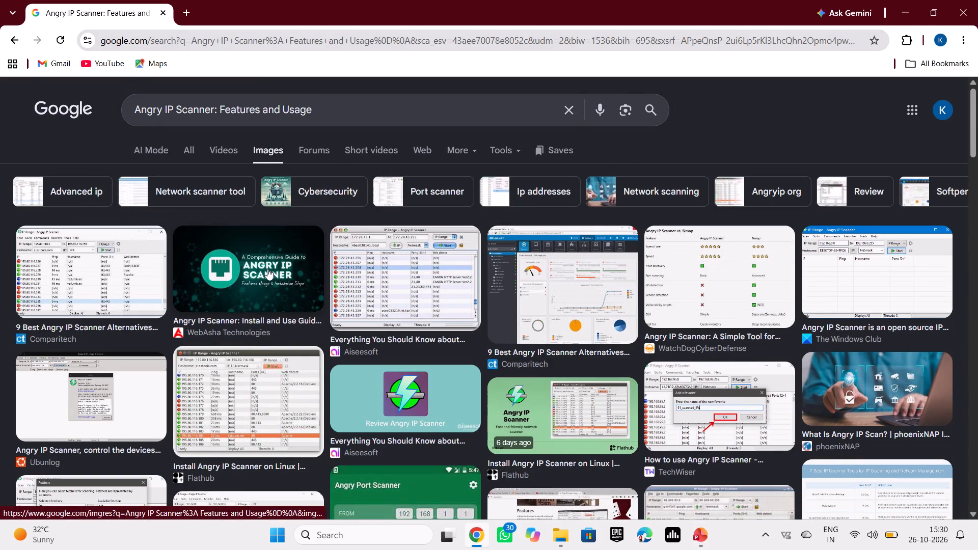
Copy the WebAsha Technologies "A Comprehensive Guide to Angry IP Scanner" image and replace the old picture on the Angry IP Scanner slide in PowerPoint with it.
scroll(267, 269, "right", 1)
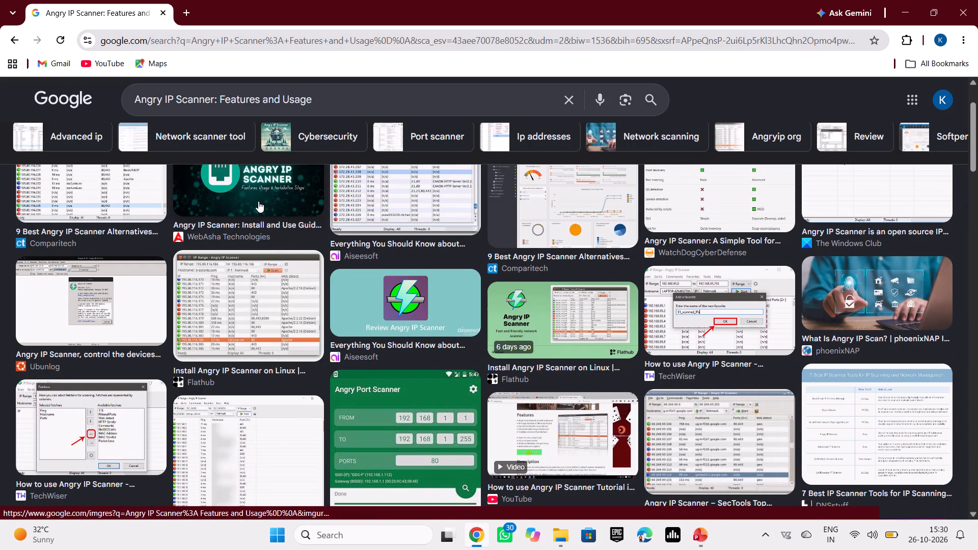
left_click(258, 201)
right_click(803, 265)
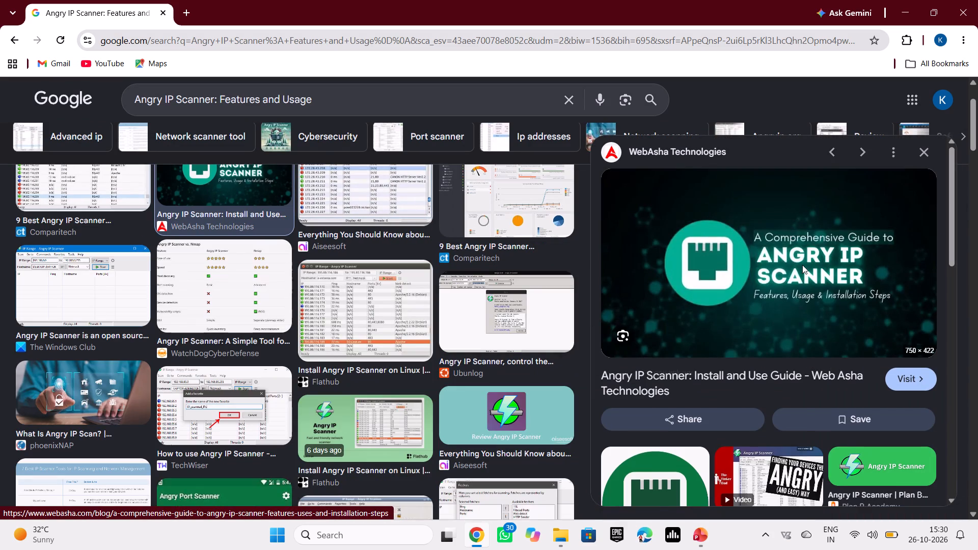
left_click(691, 442)
key("alt+Tab")
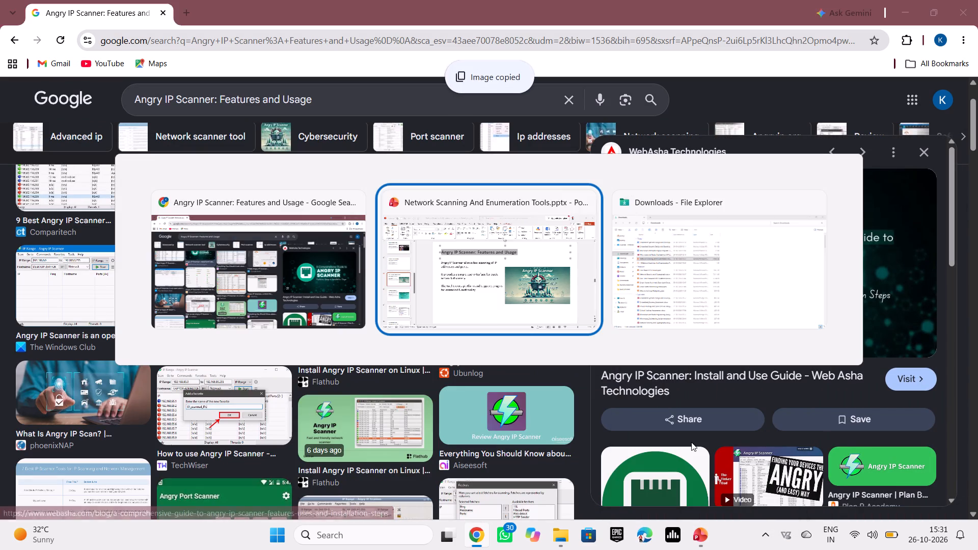
left_click(719, 343)
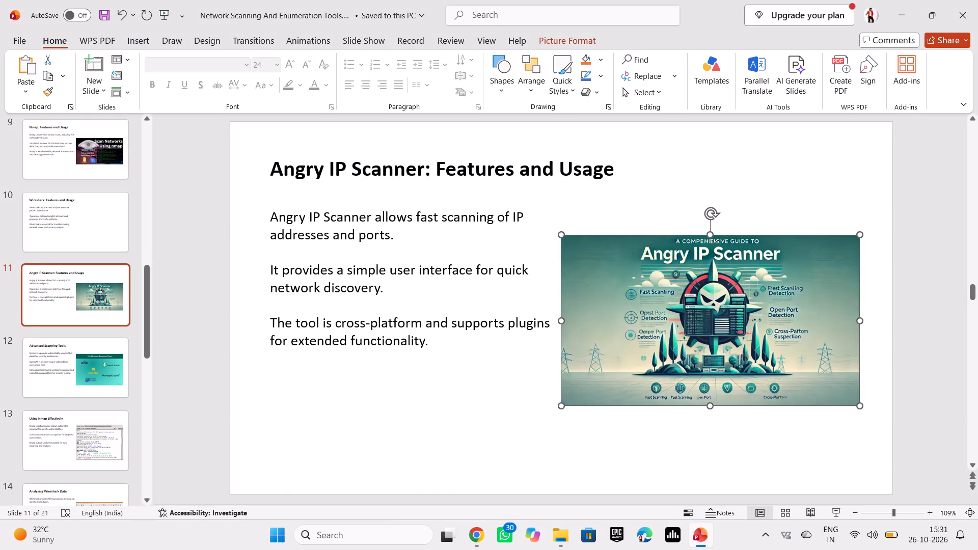
key("BackSpace")
key("ctrl+v")
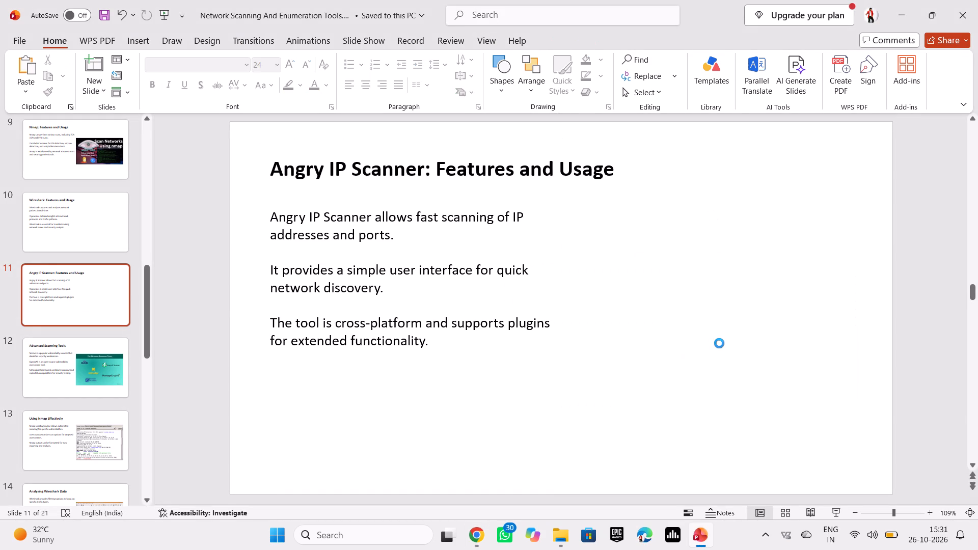
Shrink the pasted Angry IP Scanner picture to about 11.26 × 6.34 cm and place it beside the body text, below the title.
left_click_drag(302, 160, 501, 266)
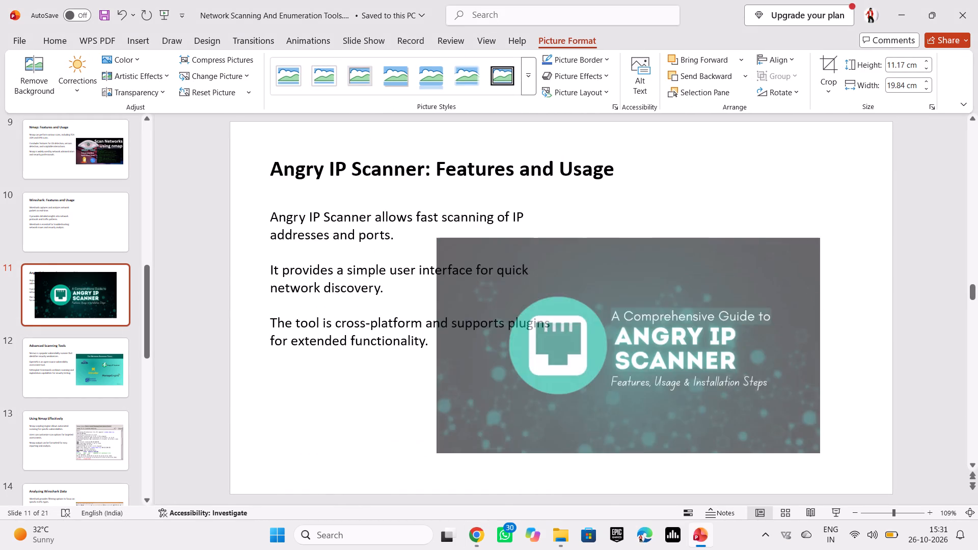
left_click_drag(501, 266, 554, 288)
left_click_drag(668, 319, 706, 246)
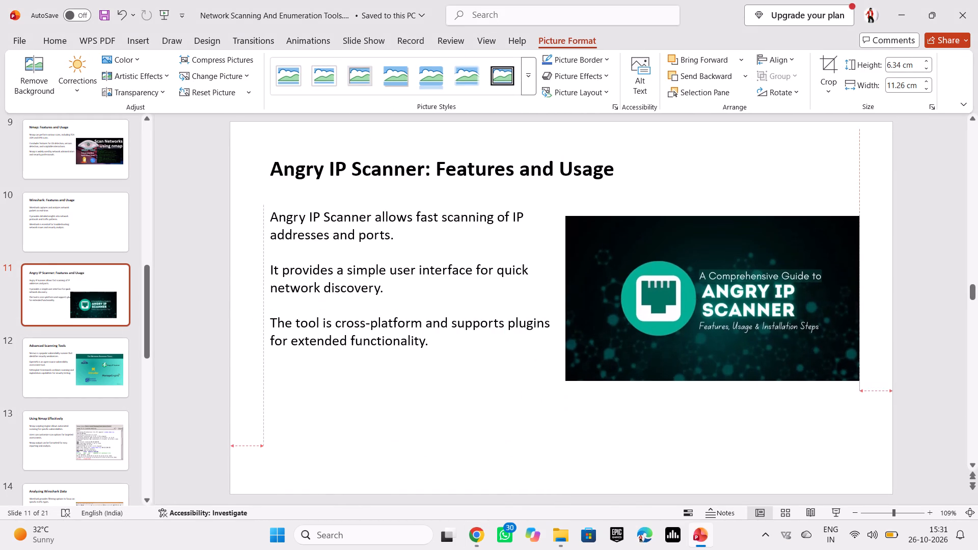
left_click_drag(706, 246, 705, 236)
left_click(529, 369)
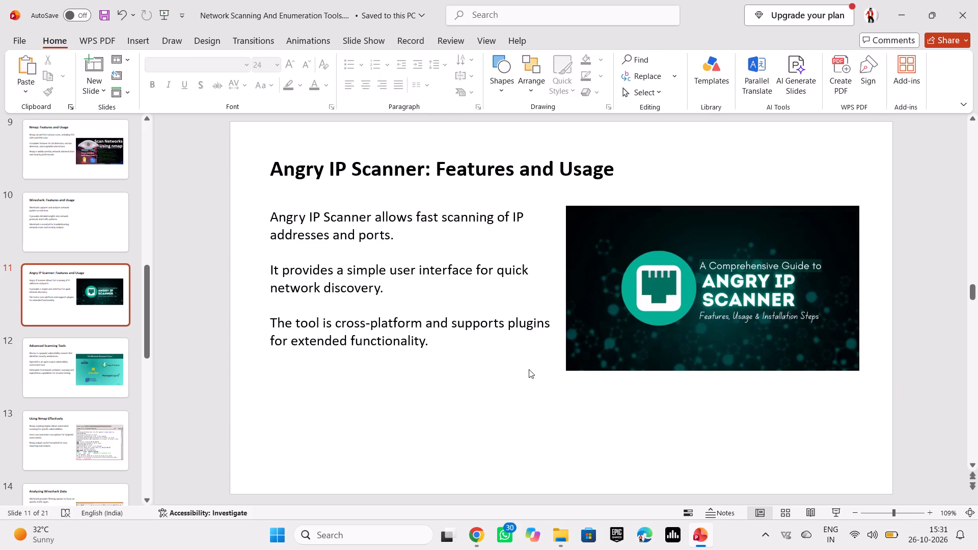
Copy the title of the Advanced Scanning Tools slide and search Google Images for it in Chrome.
key("Right")
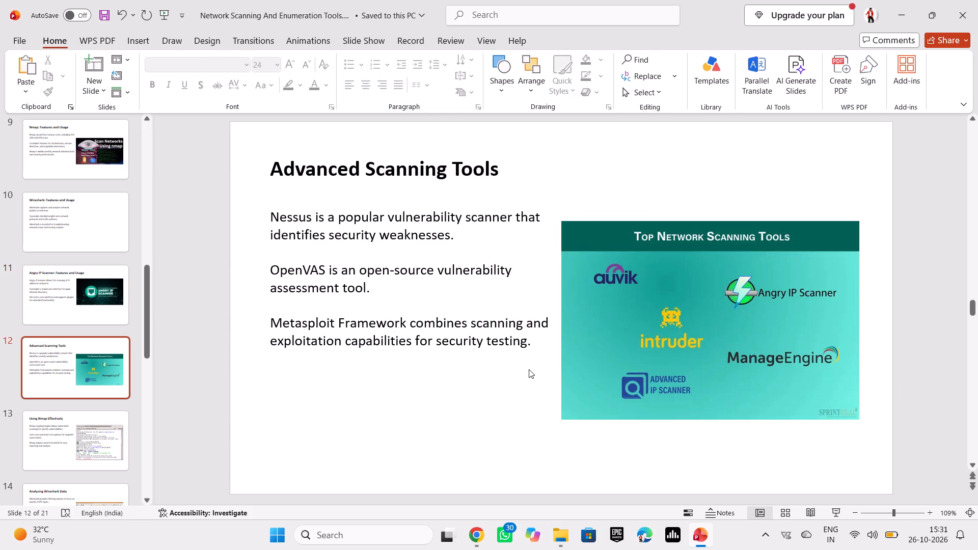
left_click(499, 163)
left_click(495, 164)
left_click_drag(495, 164, 322, 168)
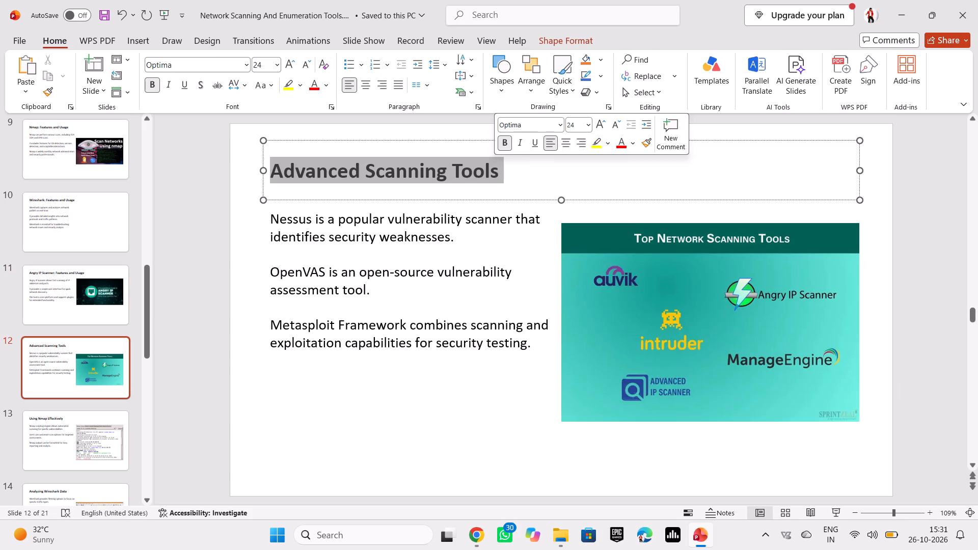
left_click_drag(322, 168, 240, 166)
key("ctrl+c")
key("ctrl+c")
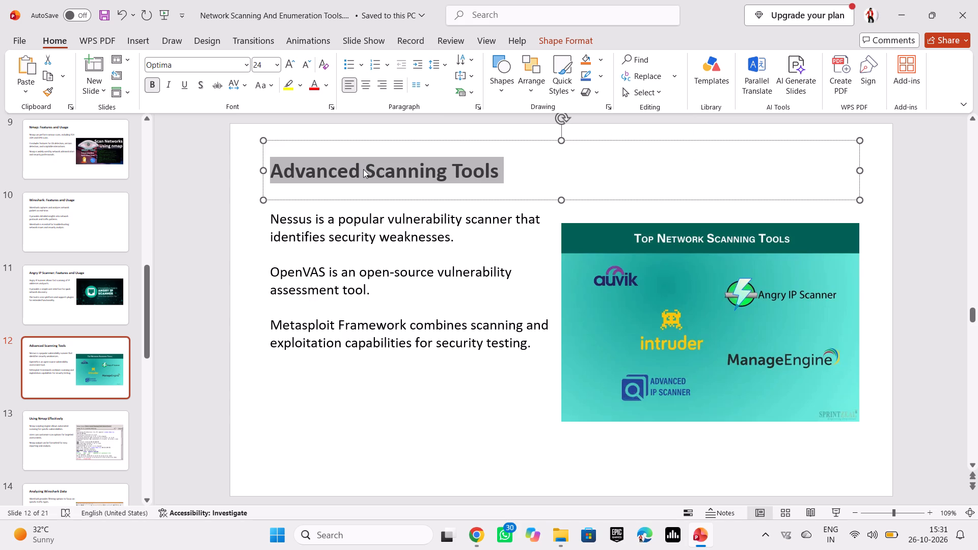
key("alt+Tab")
left_click(337, 94)
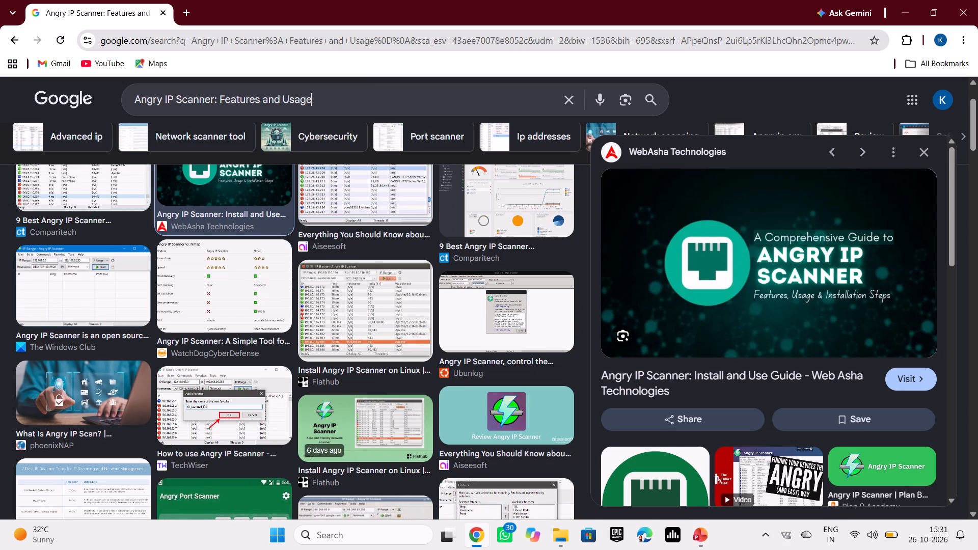
key("ctrl+a")
key("ctrl+v")
key("Return")
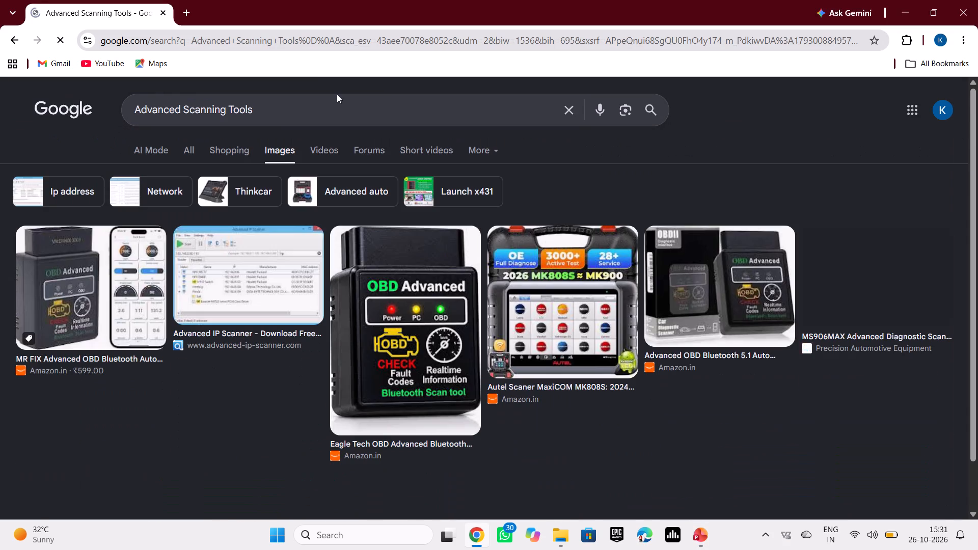
Copy the Sprintzeal "Top Network Scanning Tools" image and replace the old picture on the Advanced Scanning Tools slide in PowerPoint with it.
scroll(359, 305, "down", 1)
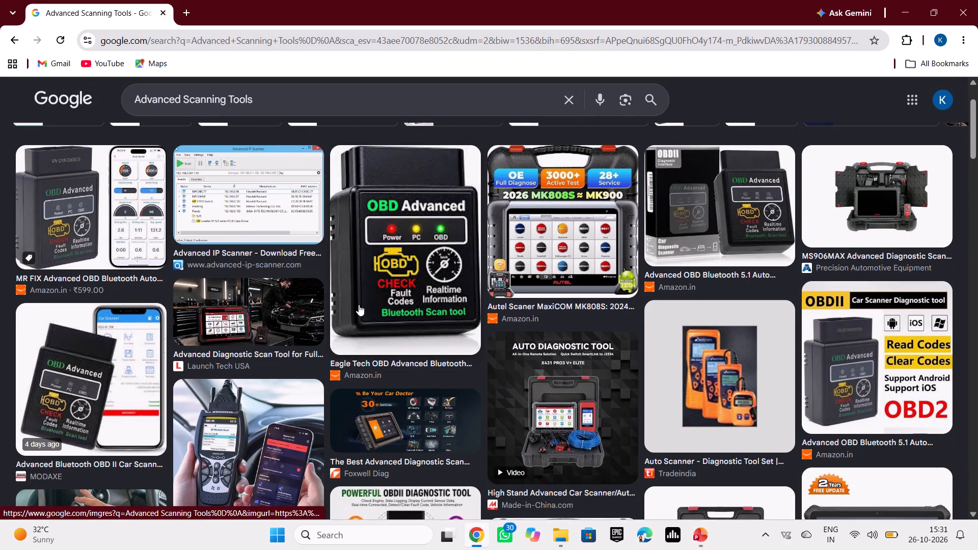
scroll(359, 305, "down", 2)
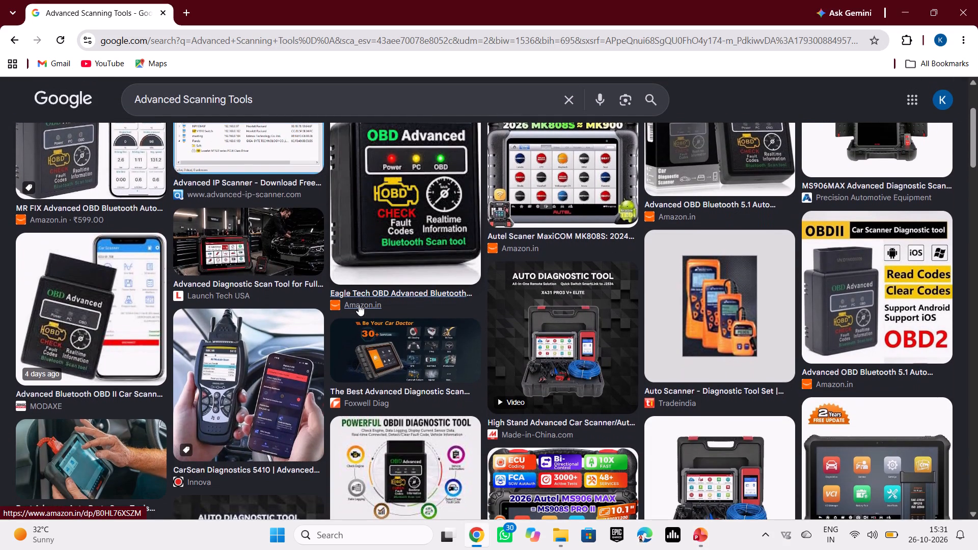
scroll(359, 305, "down", 5)
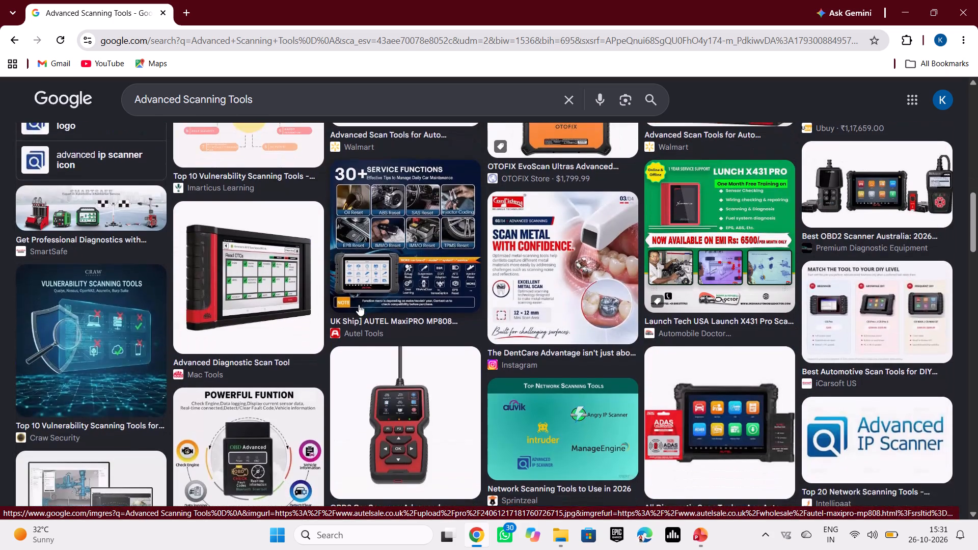
scroll(359, 305, "down", 2)
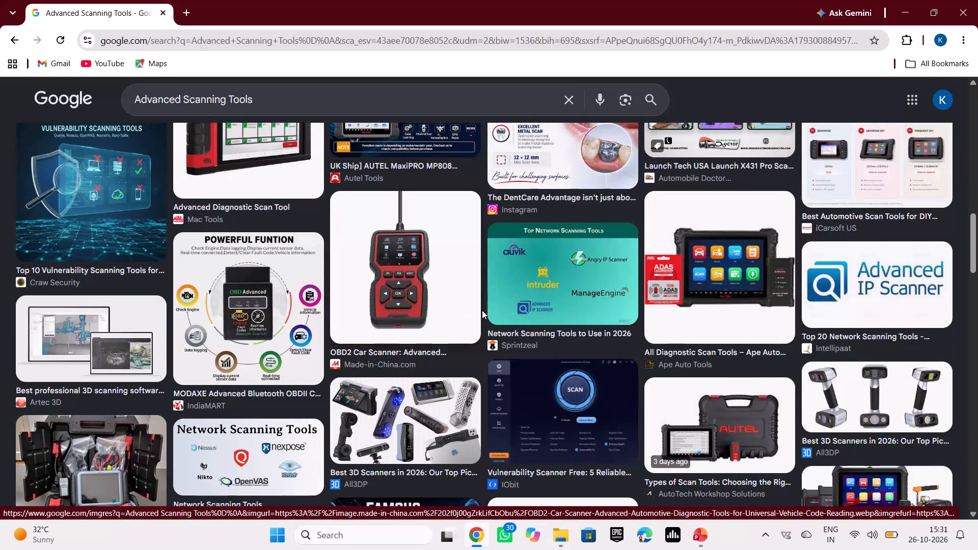
left_click(555, 279)
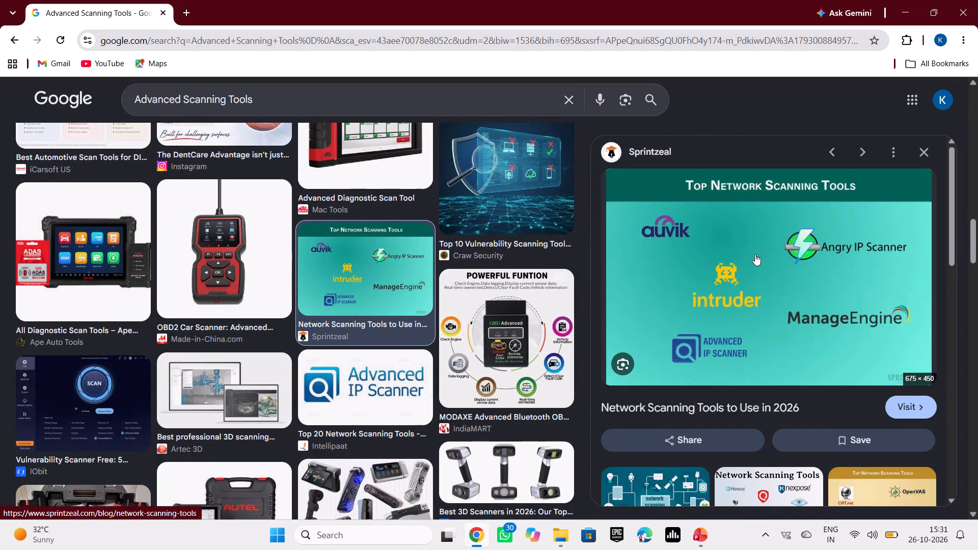
right_click(755, 254)
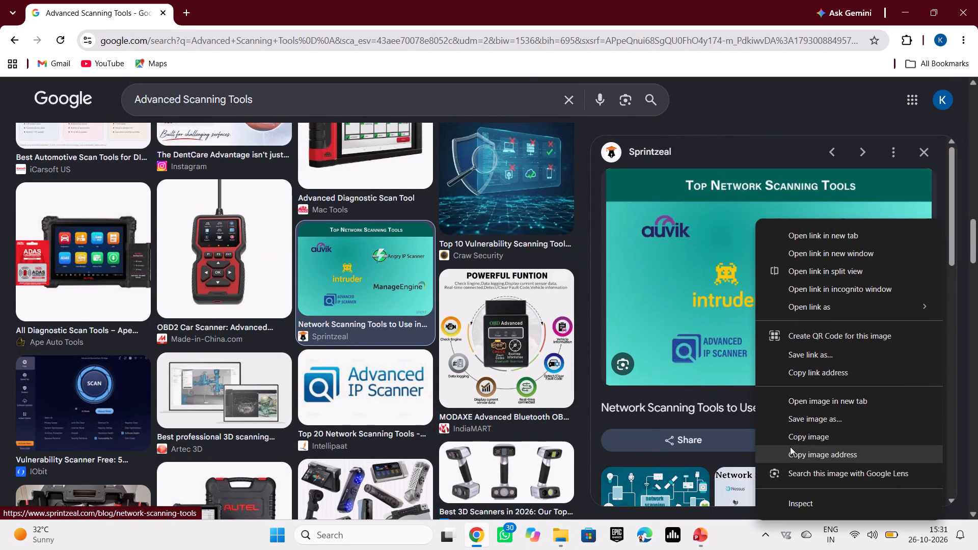
left_click(792, 436)
key("alt+Tab")
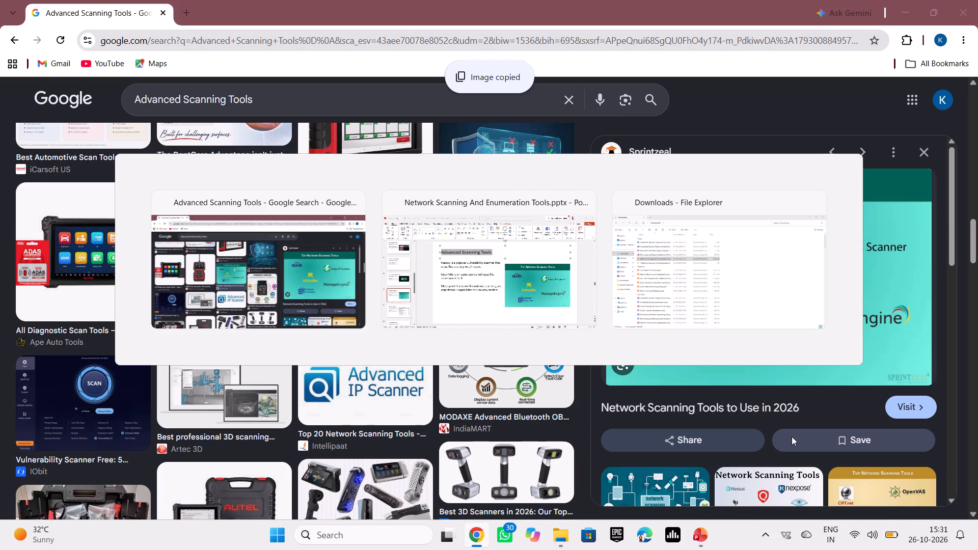
left_click(752, 362)
key("BackSpace")
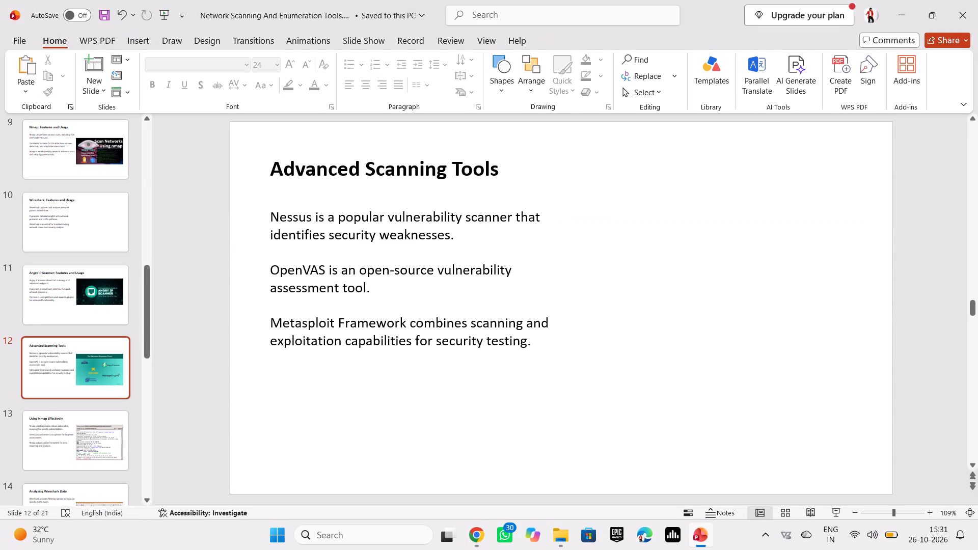
key("ctrl+v")
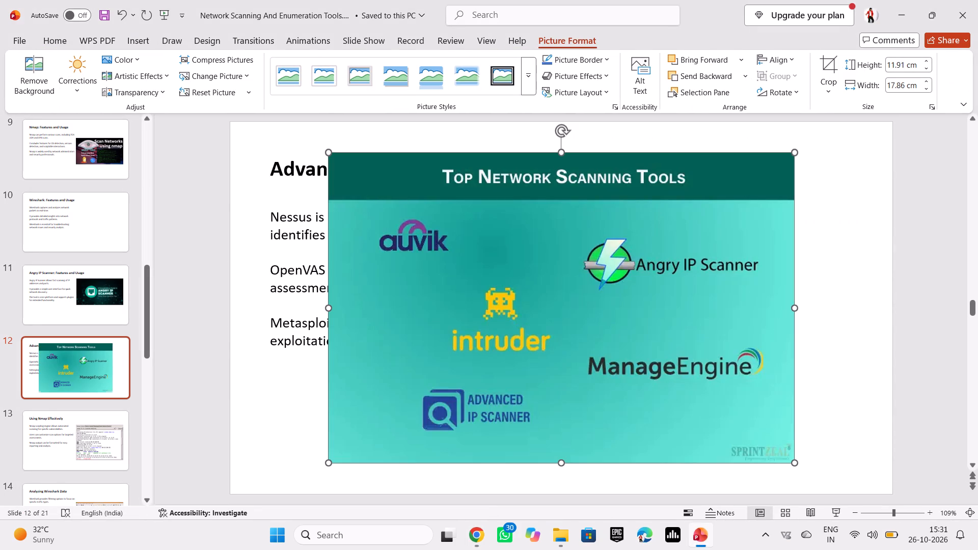
Shrink the Top Network Scanning Tools picture to about 10.8 × 7.2 cm and place it beside the body text, below the title.
left_click_drag(325, 151, 488, 289)
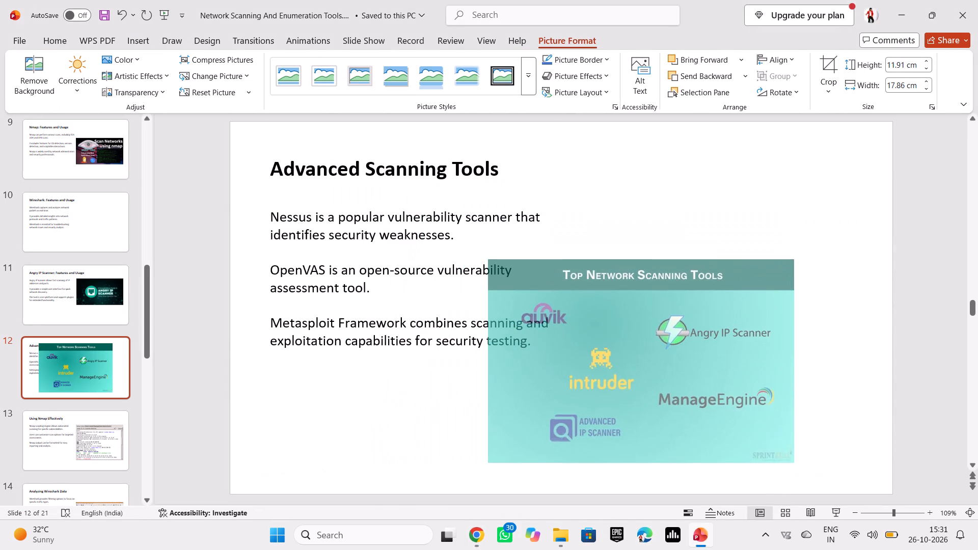
left_click_drag(488, 289, 501, 300)
left_click_drag(559, 340, 630, 267)
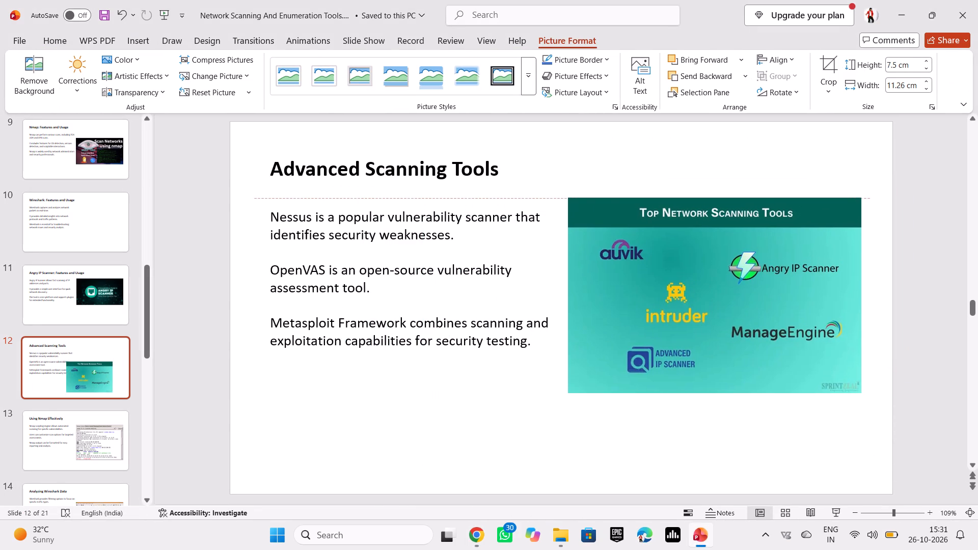
left_click_drag(630, 267, 641, 270)
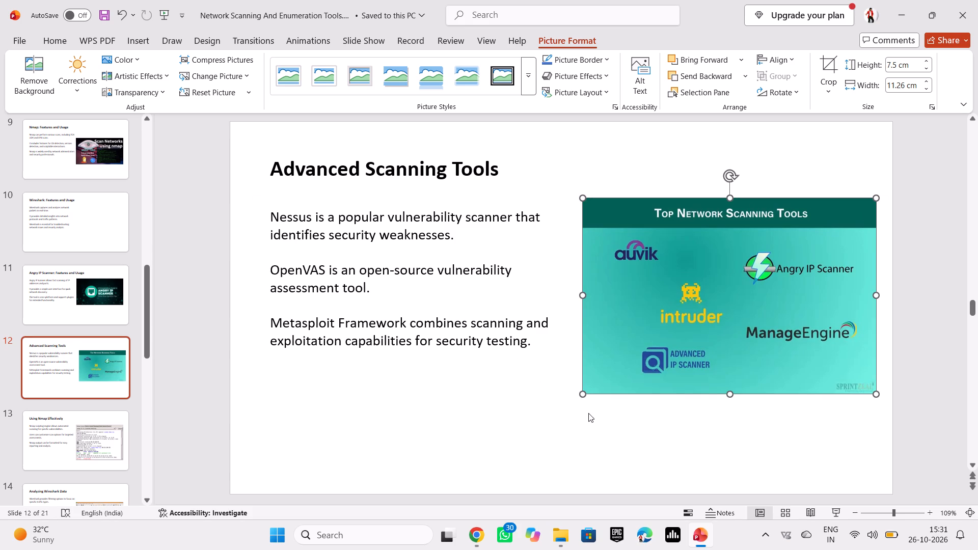
left_click_drag(583, 394, 599, 386)
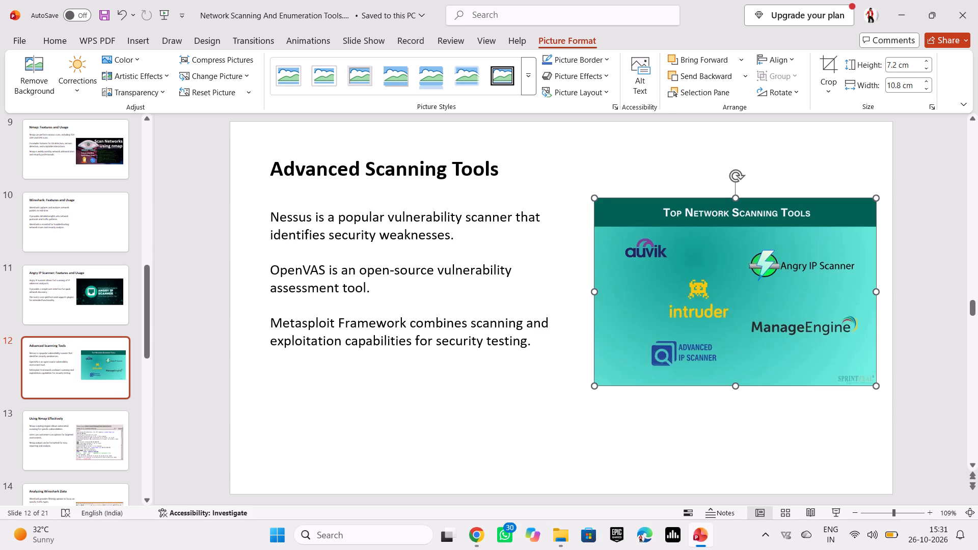
Move the Top Network Scanning Tools picture slightly closer to the body text on the Advanced Scanning Tools slide.
left_click_drag(697, 315, 681, 308)
left_click(521, 395)
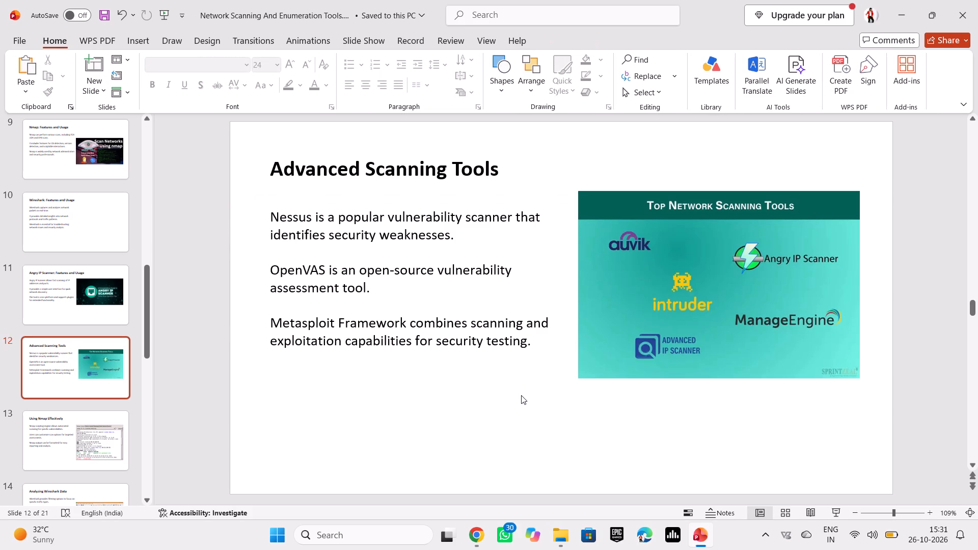
Copy the title of the Ethical Considerations in Scanning slide and search Google Images for it in Chrome.
key("Right")
key("Right")
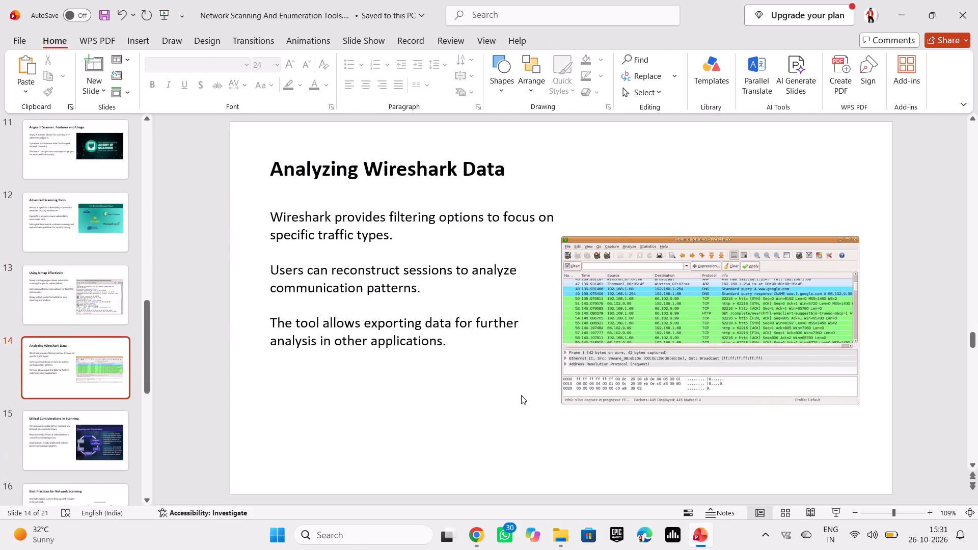
key("Right")
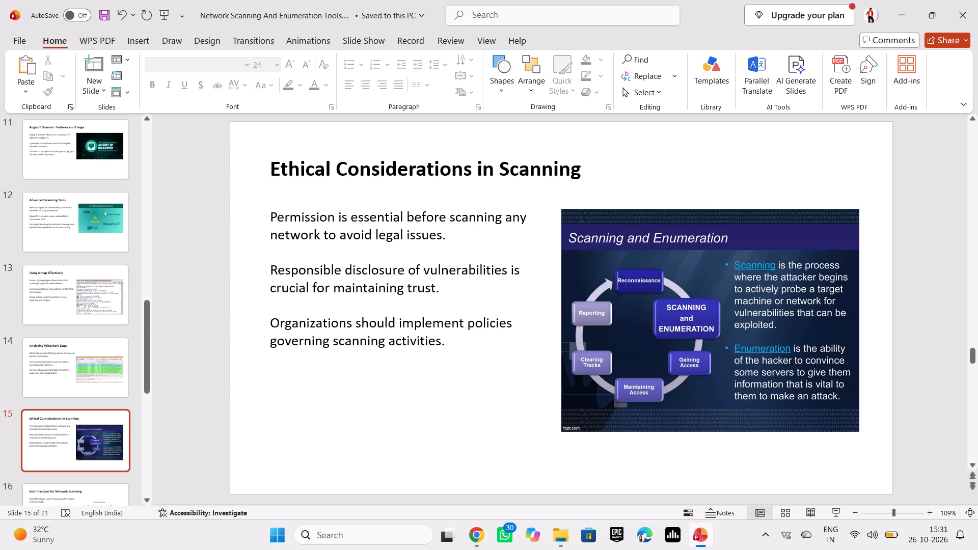
left_click_drag(579, 164, 303, 178)
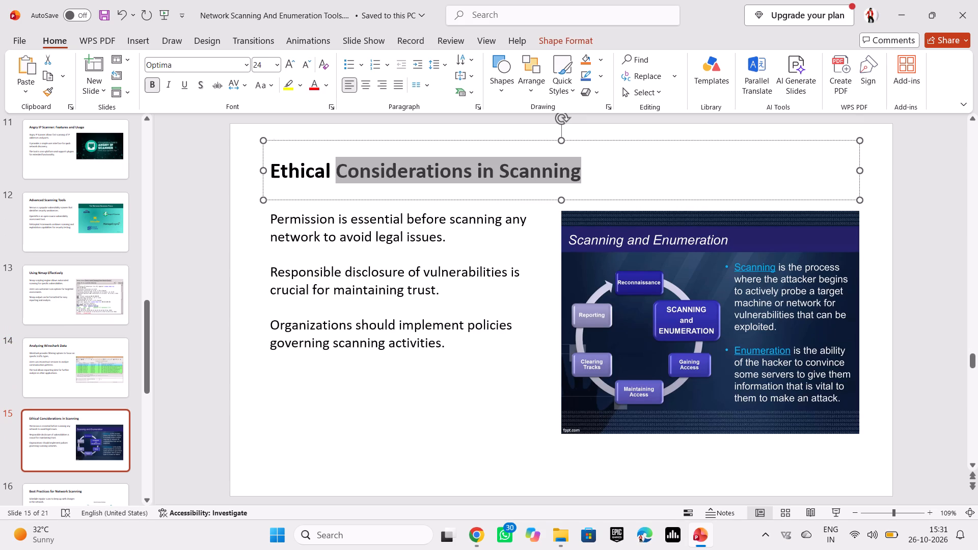
left_click_drag(303, 178, 296, 178)
key("ctrl+c")
key("ctrl+c")
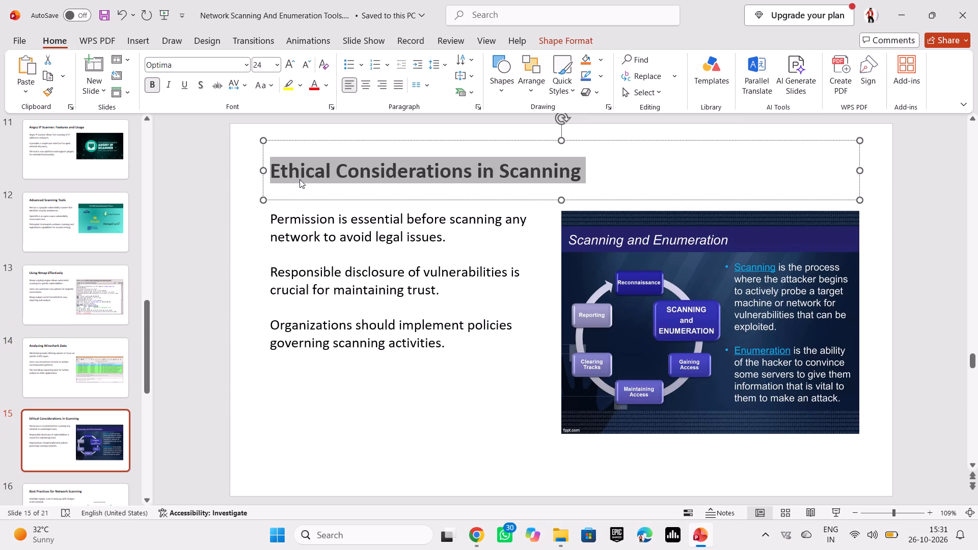
key("alt+Tab")
left_click_drag(261, 81, 265, 89)
left_click(265, 89)
key("ctrl+a")
key("ctrl+v")
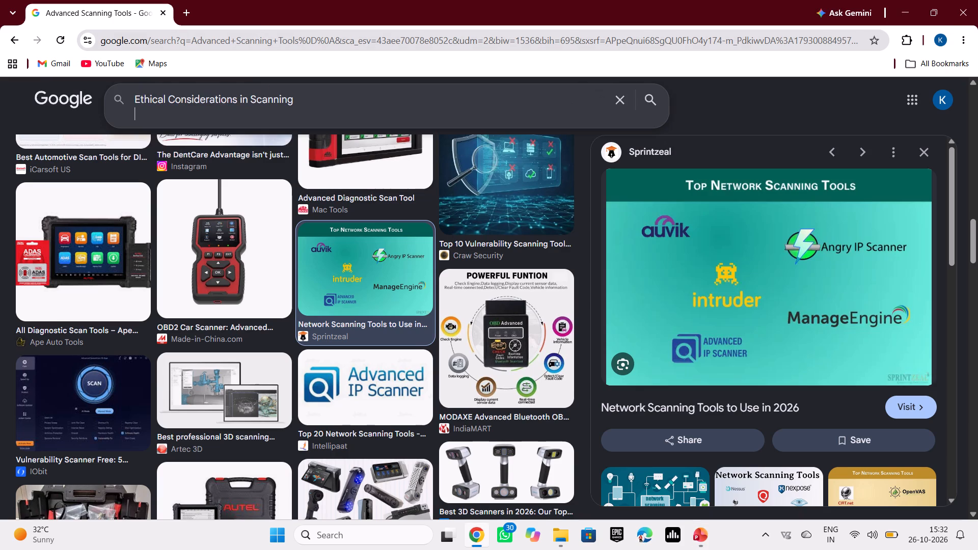
key("Return")
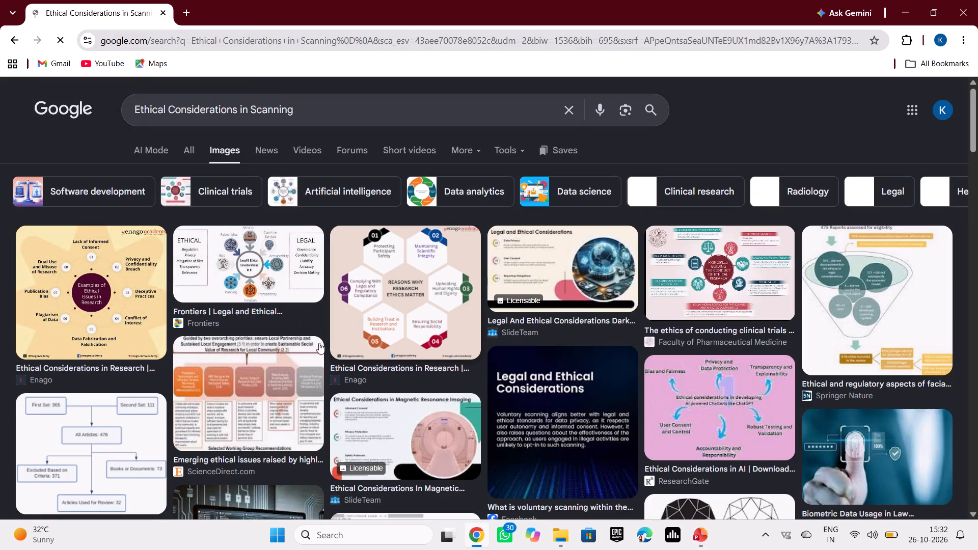
Copy the Frontiers "Legal & Ethical Considerations in AI" image and paste it onto the Ethical Considerations in Scanning slide in PowerPoint.
left_click(123, 290)
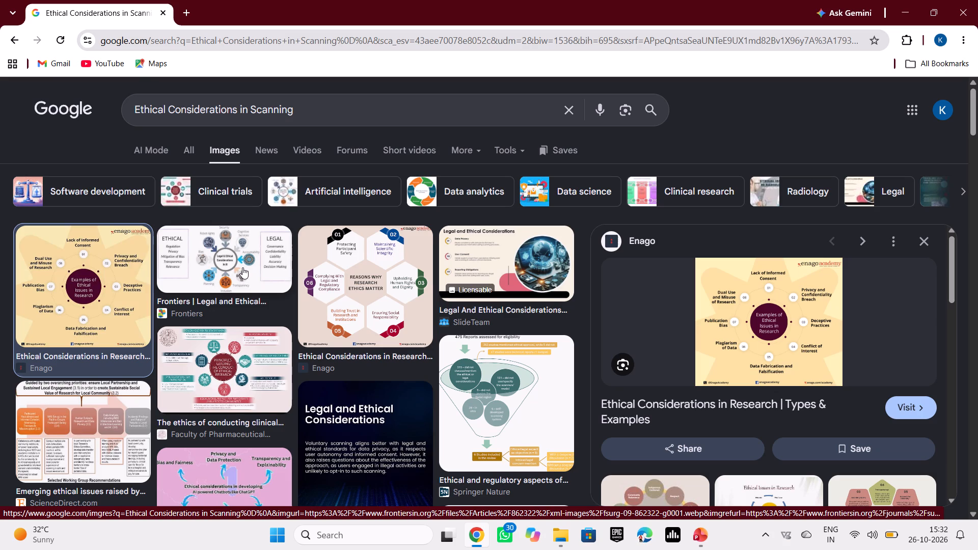
scroll(242, 267, "down", 2)
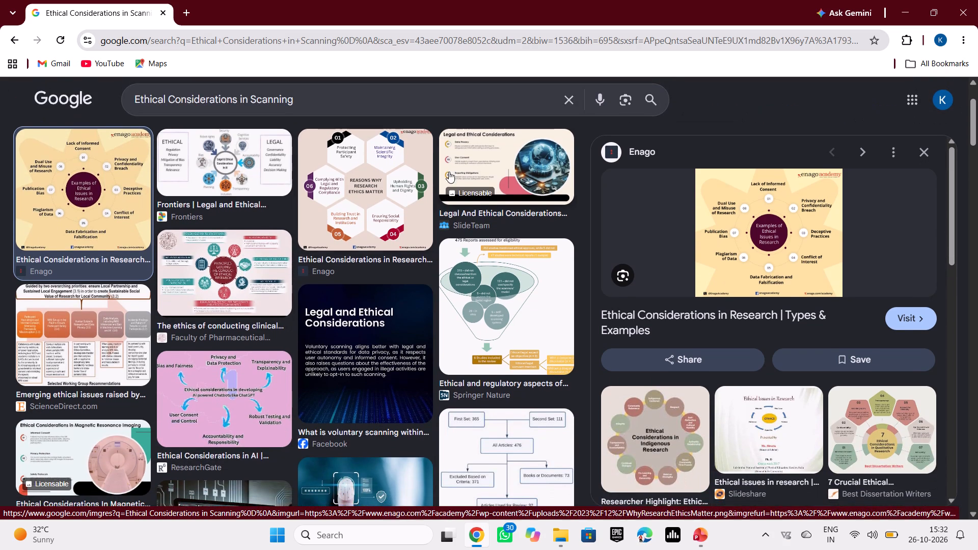
scroll(298, 248, "up", 2)
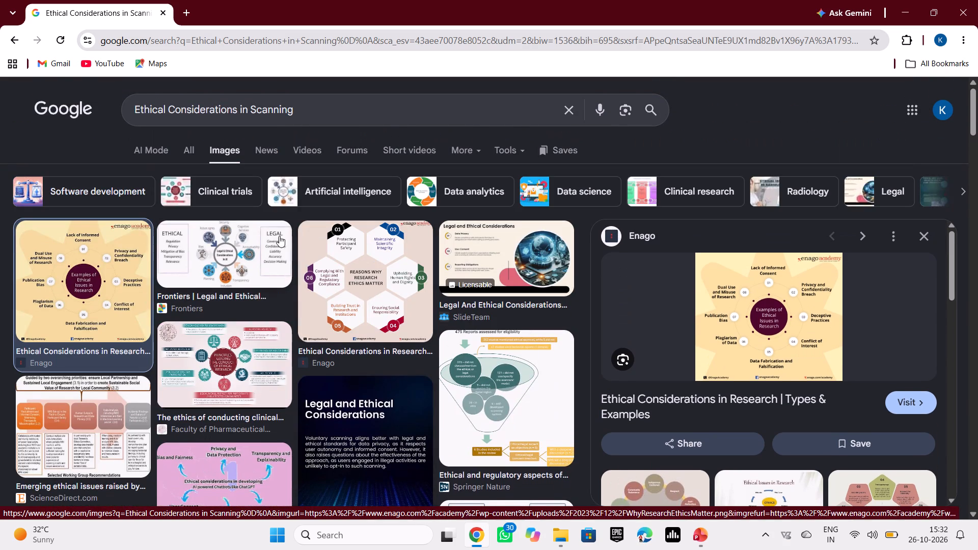
left_click(253, 252)
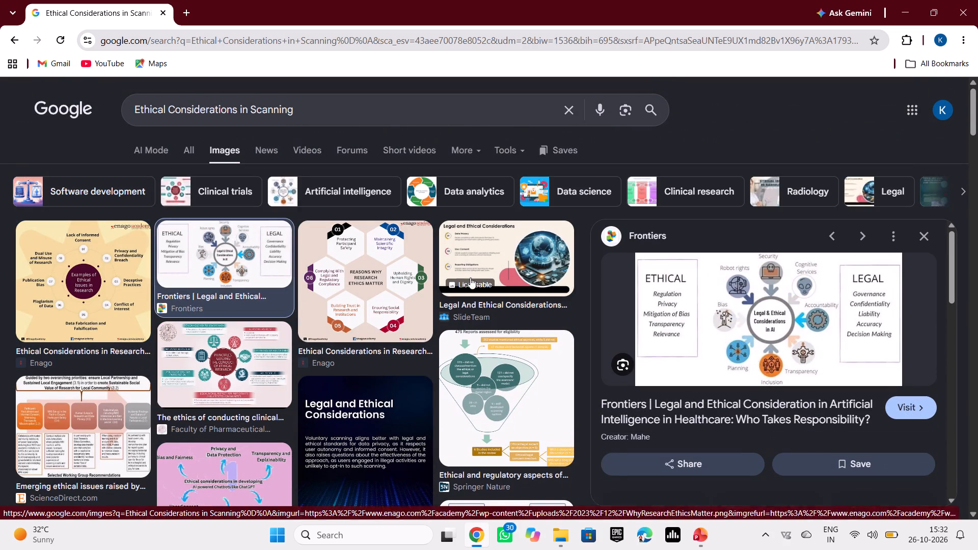
right_click(741, 300)
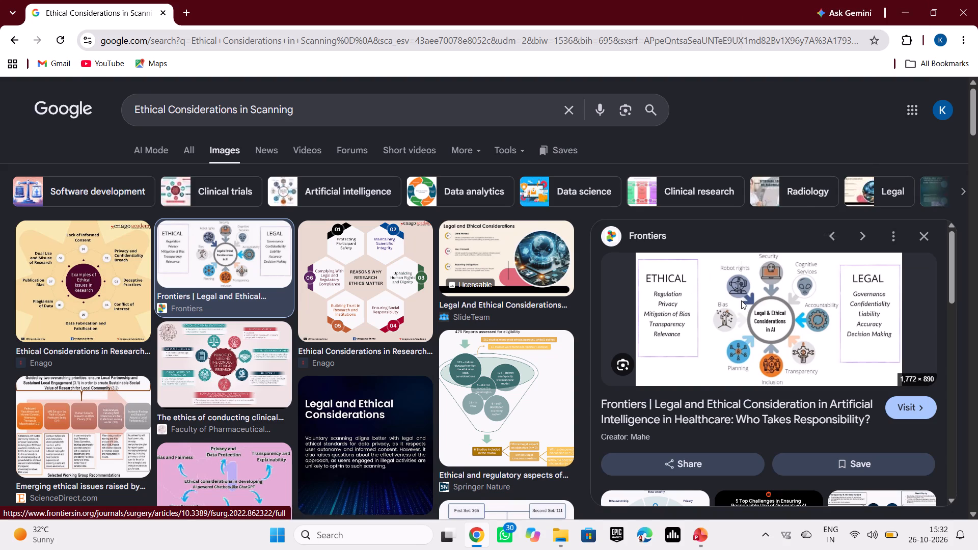
left_click(820, 223)
key("alt+Tab")
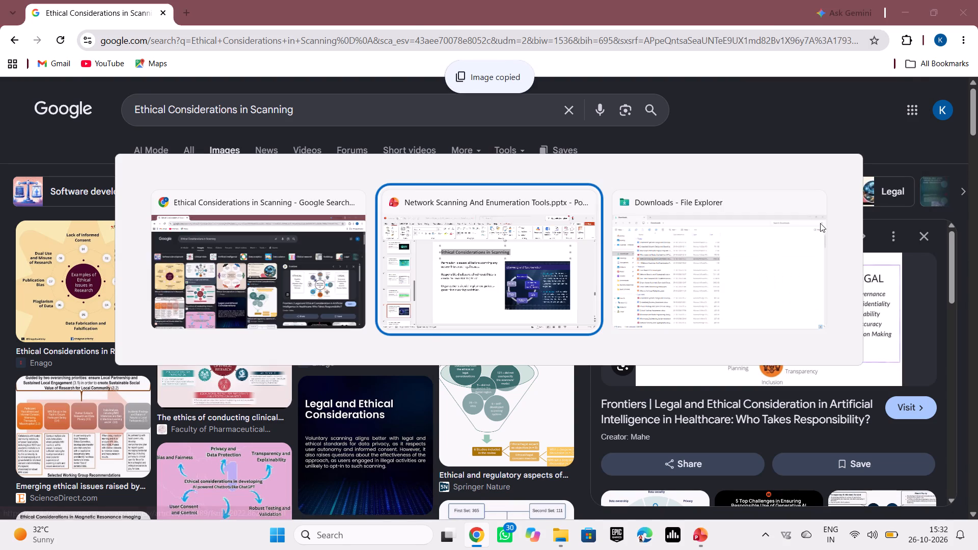
left_click(710, 241)
key("ctrl+v")
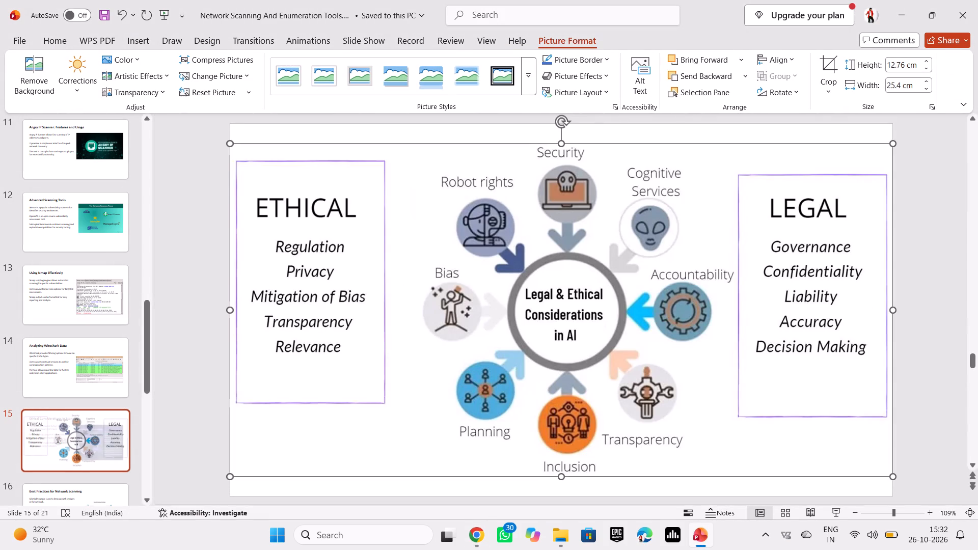
Shrink the pasted picture enough to uncover the old Scanning and Enumeration picture, and delete the old picture.
left_click_drag(228, 144, 430, 229)
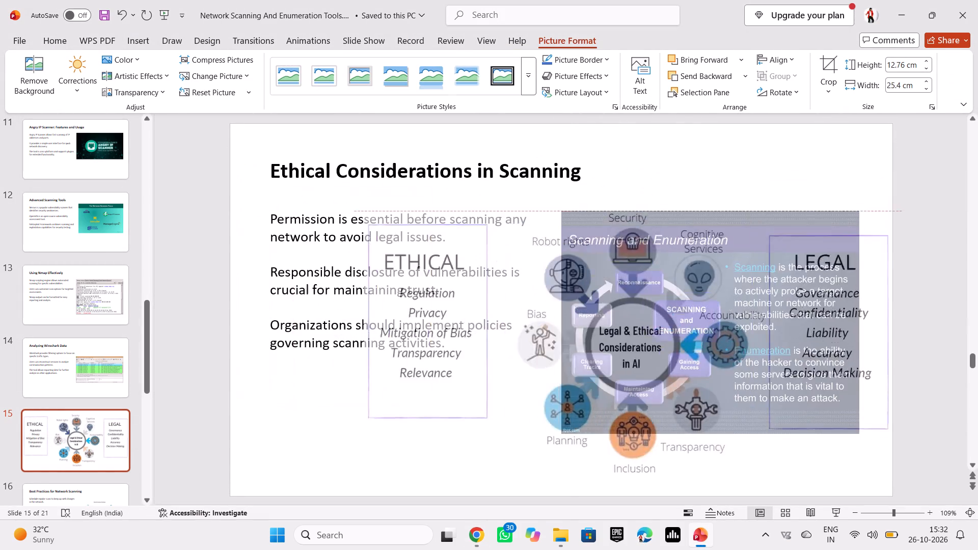
left_click_drag(430, 229, 527, 289)
left_click(590, 252)
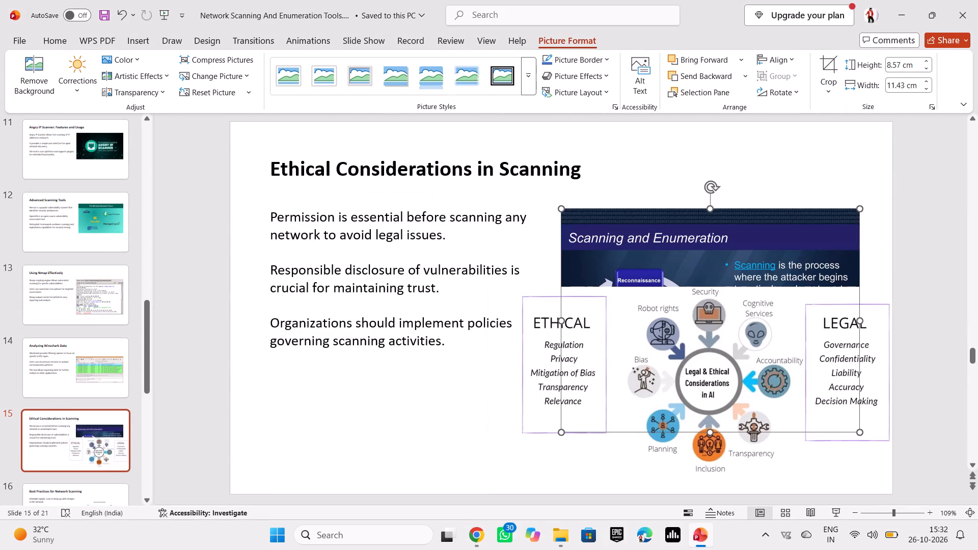
key("BackSpace")
Shrink the Legal & Ethical Considerations in AI picture further and place it beside the body text, below the title.
left_click(602, 335)
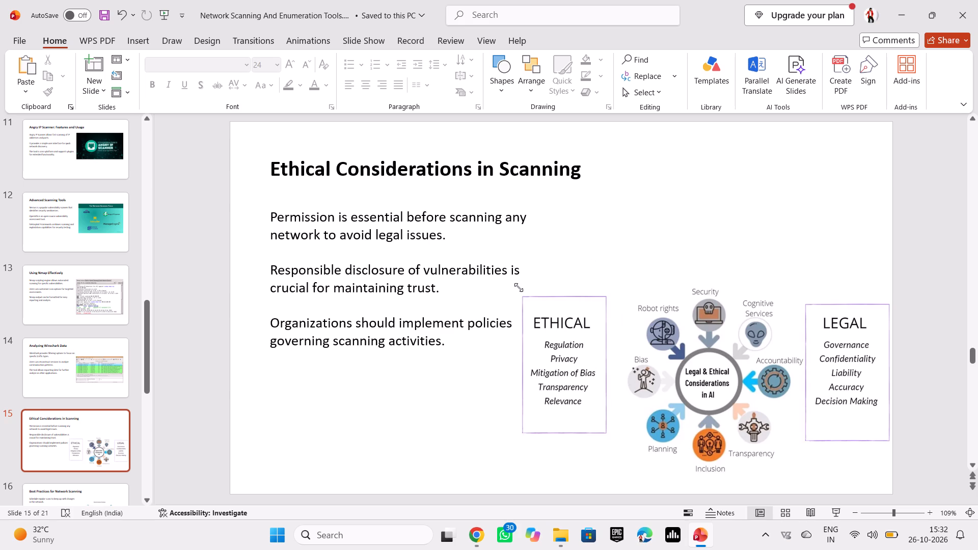
left_click_drag(517, 287, 575, 319)
left_click_drag(624, 349, 617, 244)
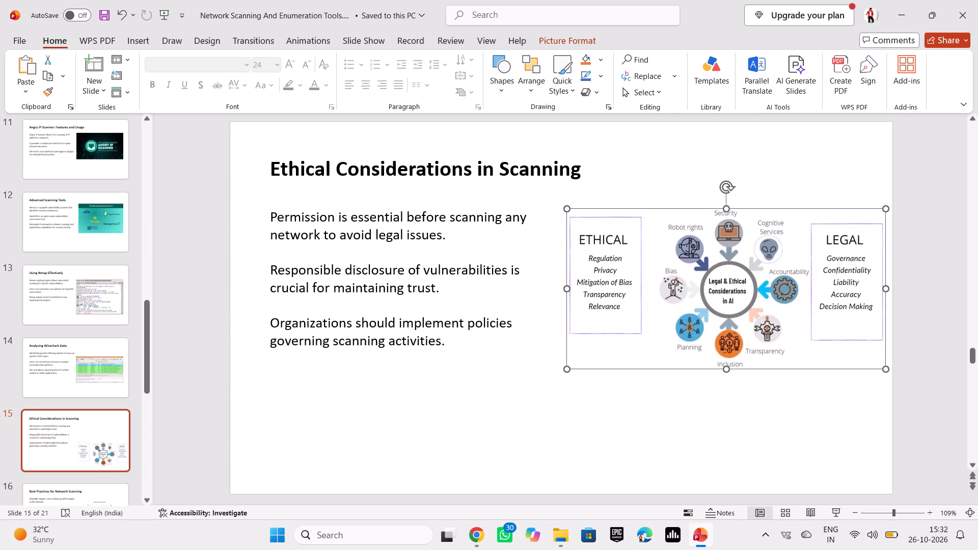
left_click(569, 398)
Delete the unrelated wedding dress picture from the Future Trends in Network Scanning slide.
key("Right")
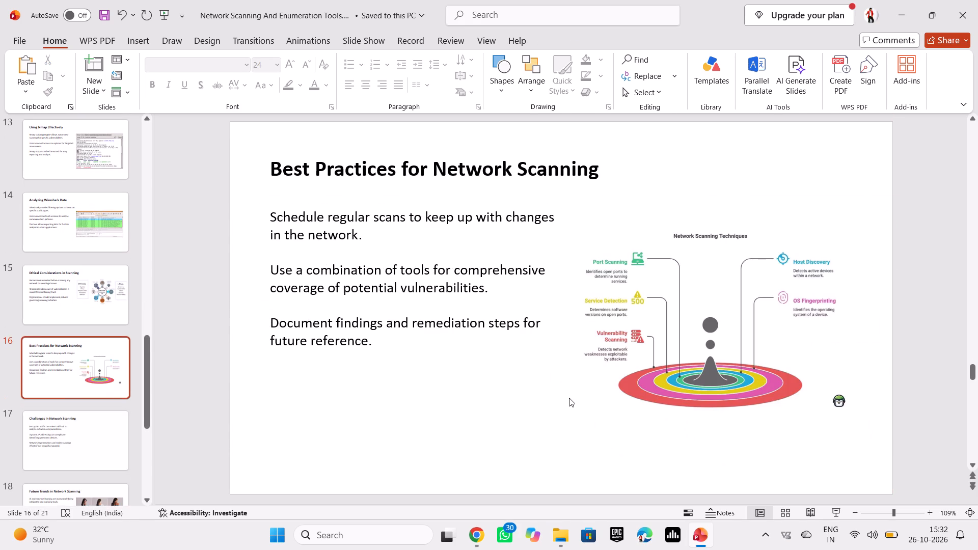
key("Right")
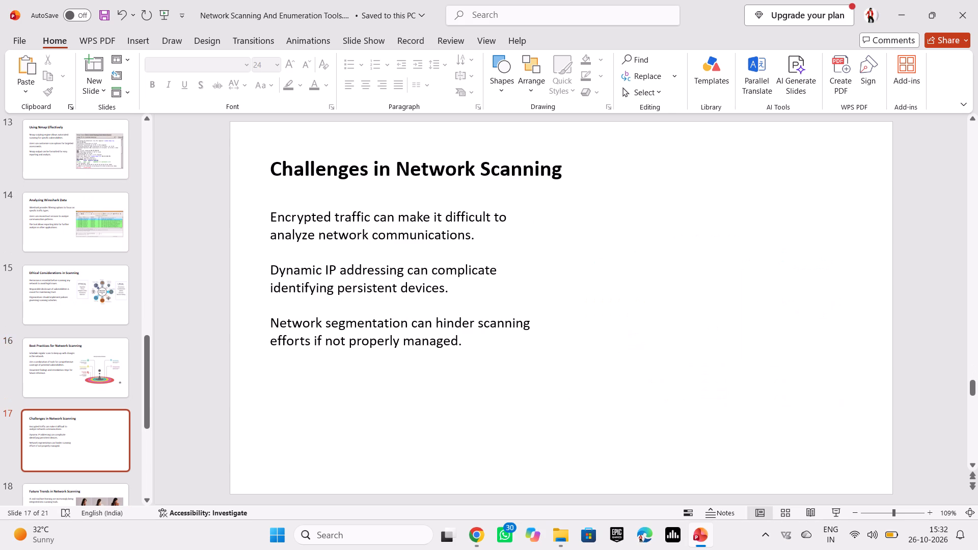
key("Right")
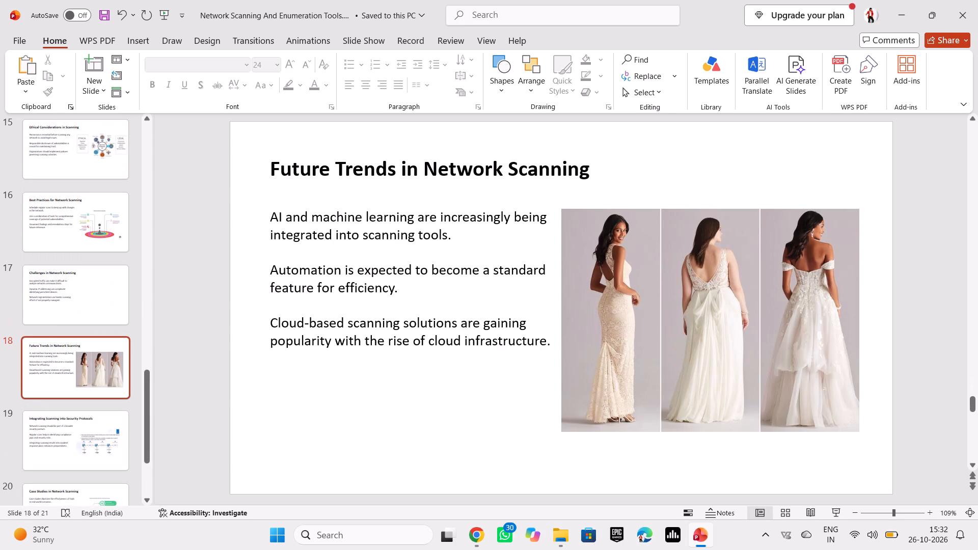
left_click(754, 325)
key("BackSpace")
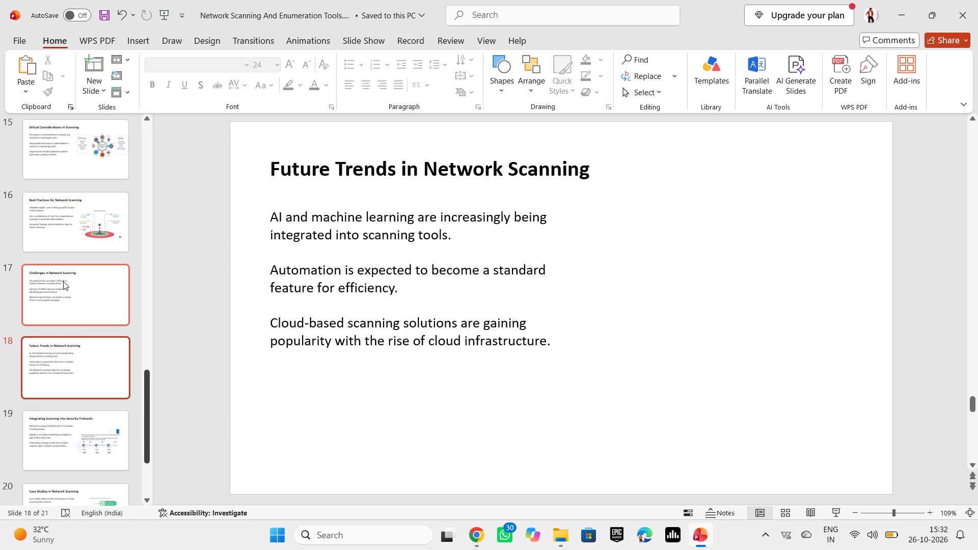
Look through the earlier slides without pictures, including Common Network Scanning Techniques and Overview of Enumeration.
scroll(64, 280, "up", 5)
scroll(64, 280, "down", 1)
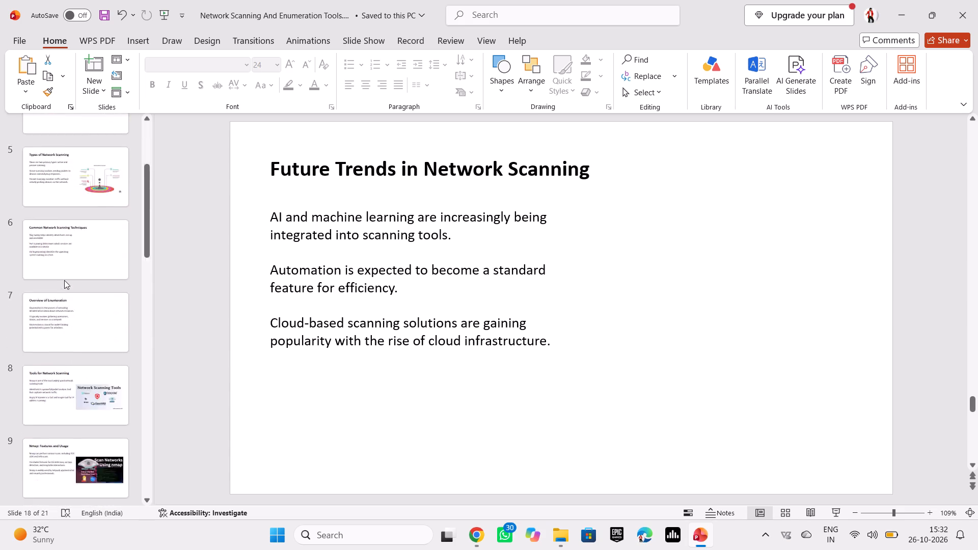
scroll(64, 280, "down", 1)
scroll(64, 280, "up", 3)
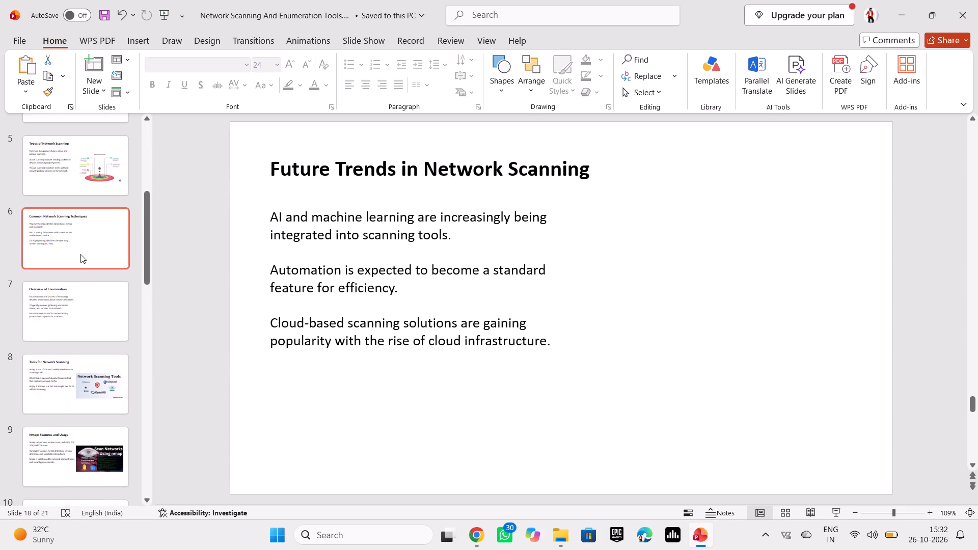
left_click(80, 254)
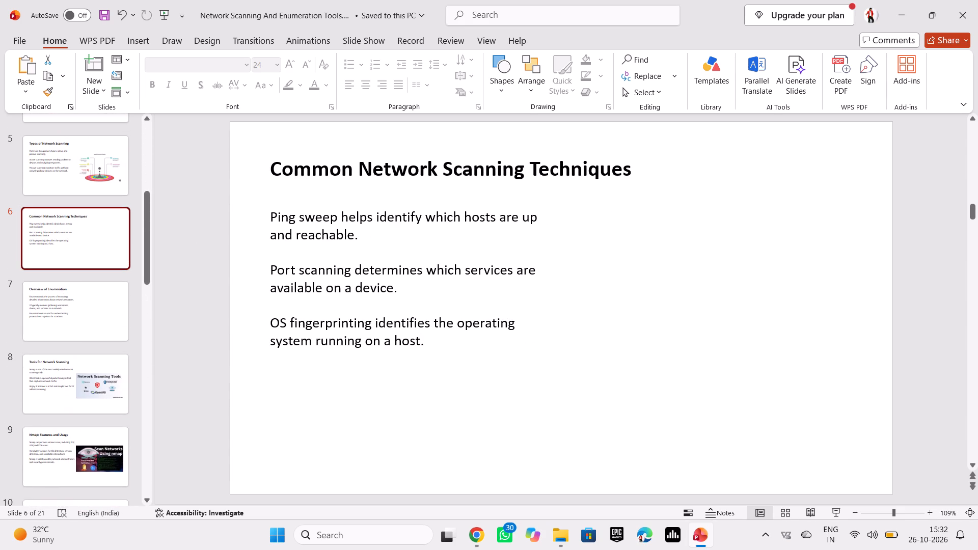
left_click_drag(630, 163, 298, 172)
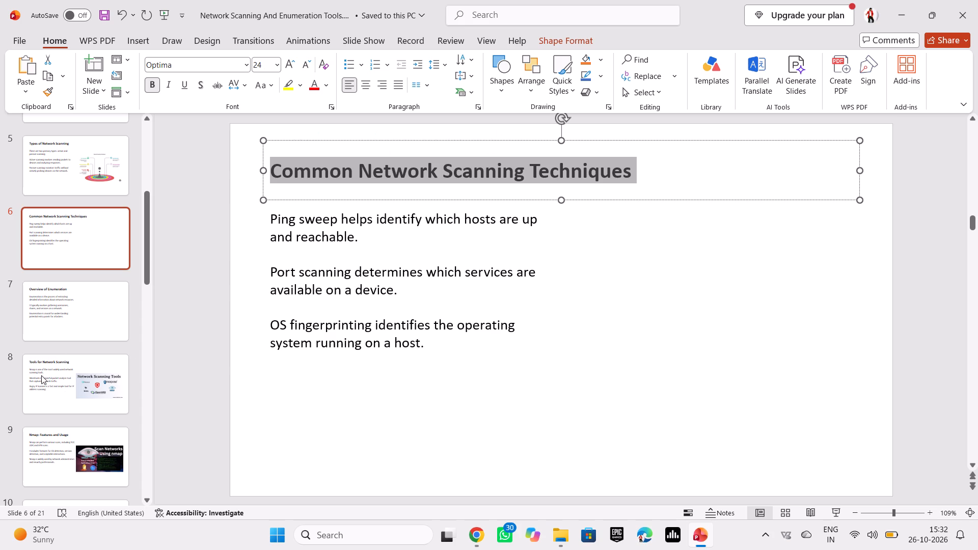
left_click(58, 345)
left_click(80, 326)
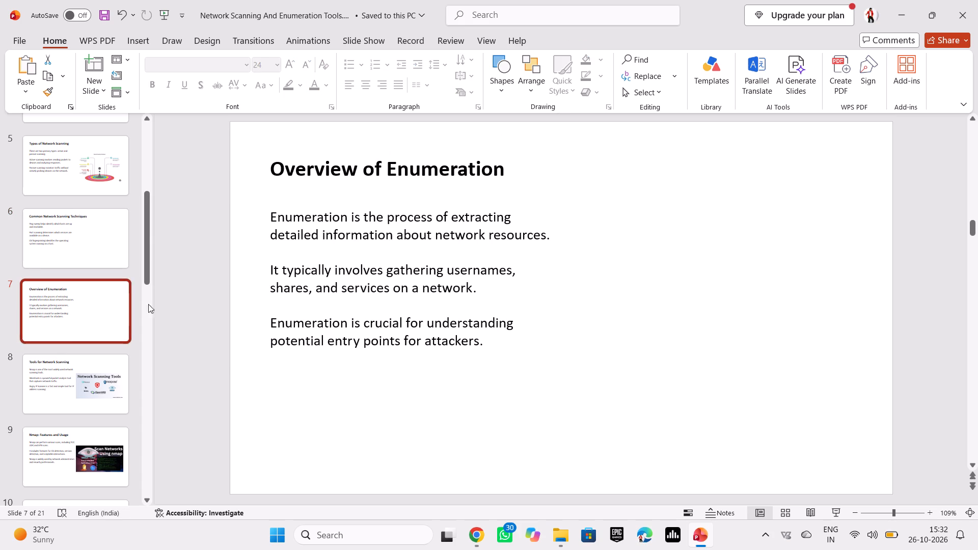
left_click(101, 236)
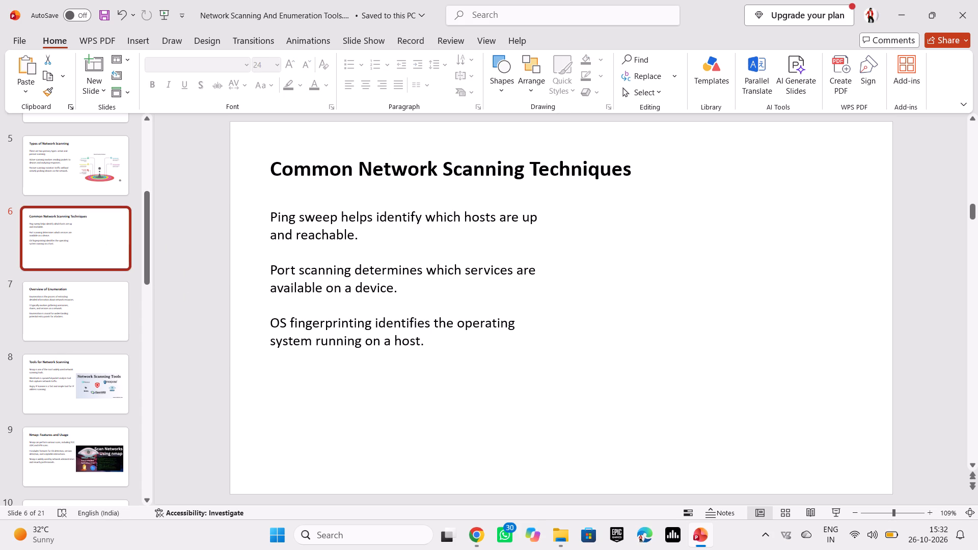
Copy the title of the Common Network Scanning Techniques slide and search Google Images for it in Chrome.
left_click_drag(633, 170, 586, 164)
left_click_drag(616, 167, 632, 169)
double_click(632, 169)
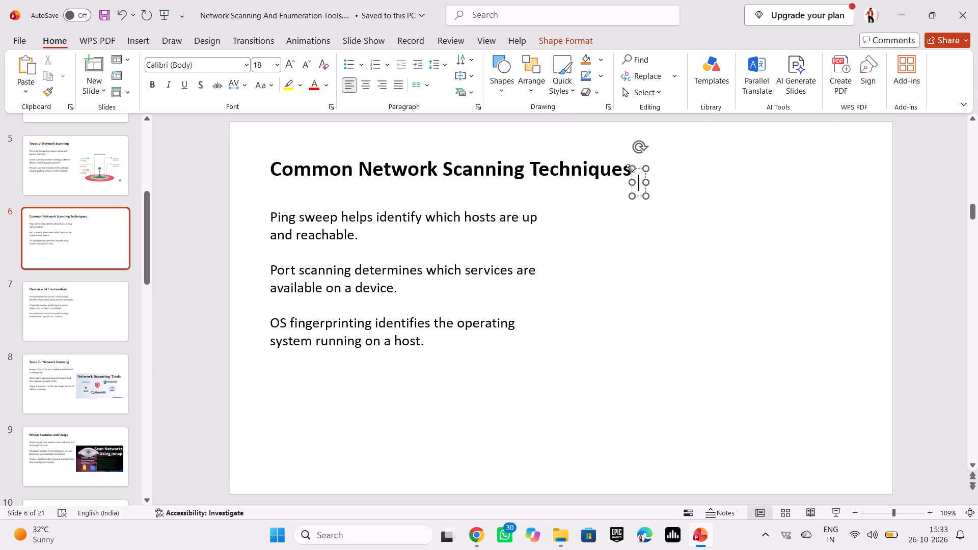
left_click(613, 159)
left_click_drag(629, 169, 291, 163)
key("ctrl+c")
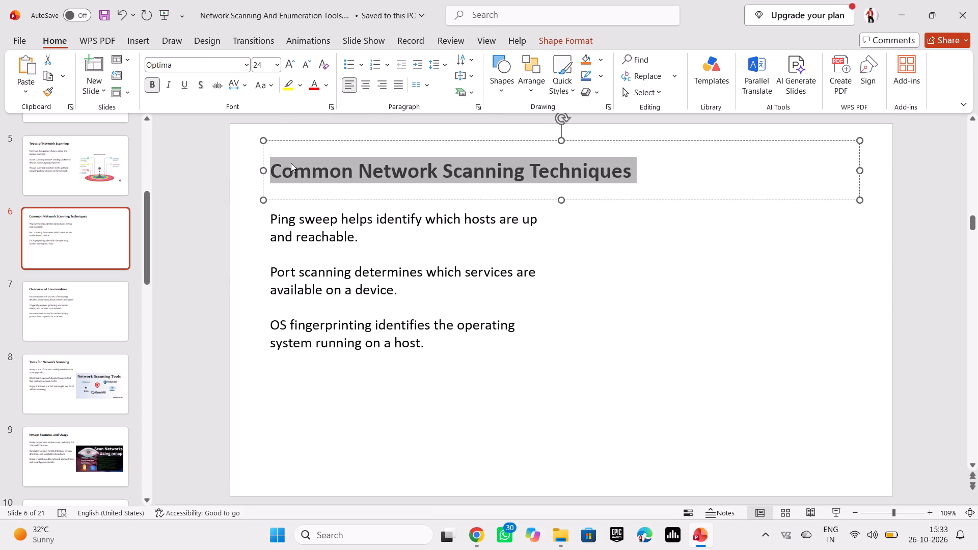
key("alt+Tab")
key("alt+Tab")
key("alt+Tab")
key("alt+Tab")
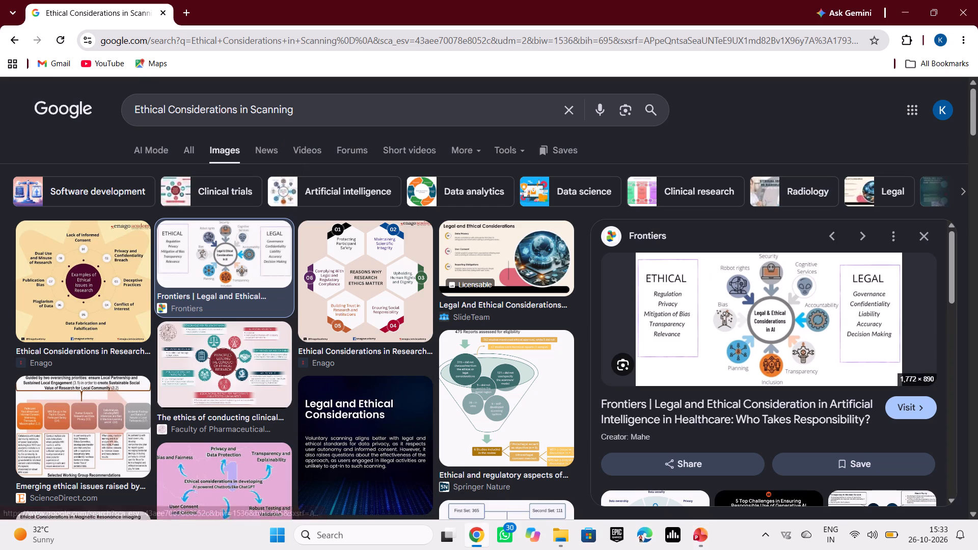
left_click(269, 103)
key("ctrl+a")
key("ctrl+v")
left_click(269, 103, "ctrl")
key("Return")
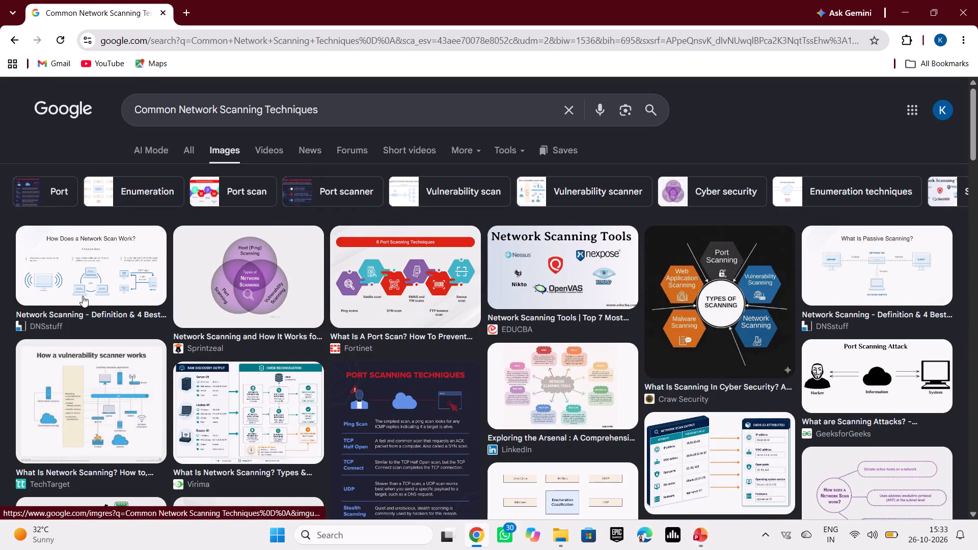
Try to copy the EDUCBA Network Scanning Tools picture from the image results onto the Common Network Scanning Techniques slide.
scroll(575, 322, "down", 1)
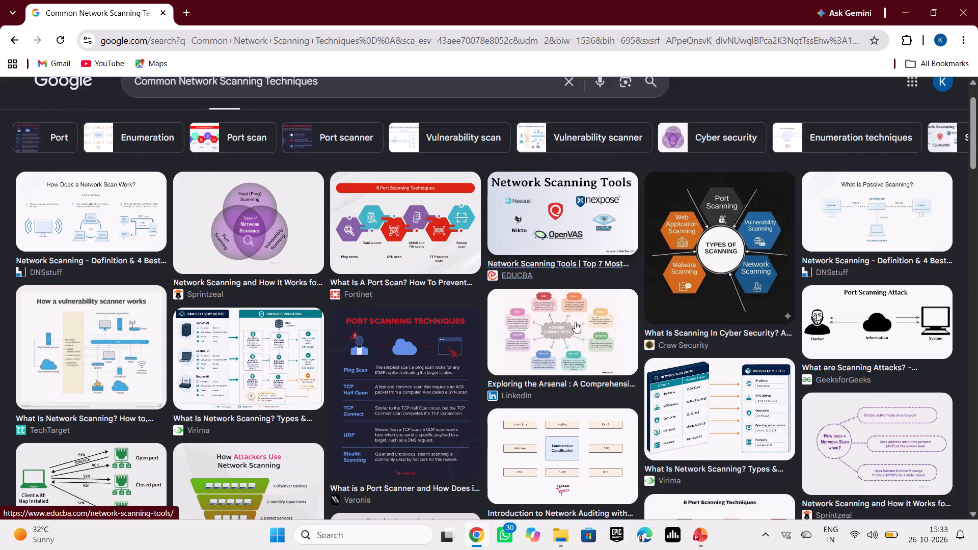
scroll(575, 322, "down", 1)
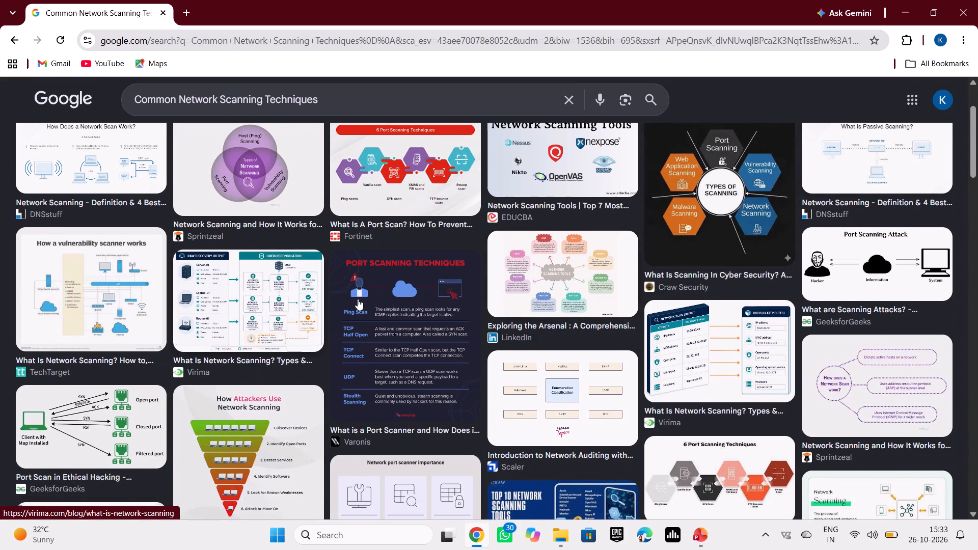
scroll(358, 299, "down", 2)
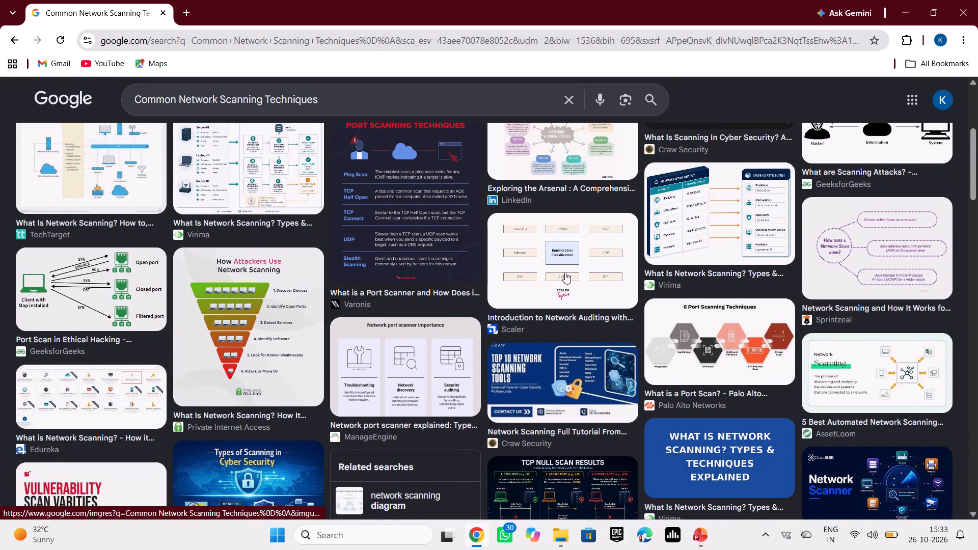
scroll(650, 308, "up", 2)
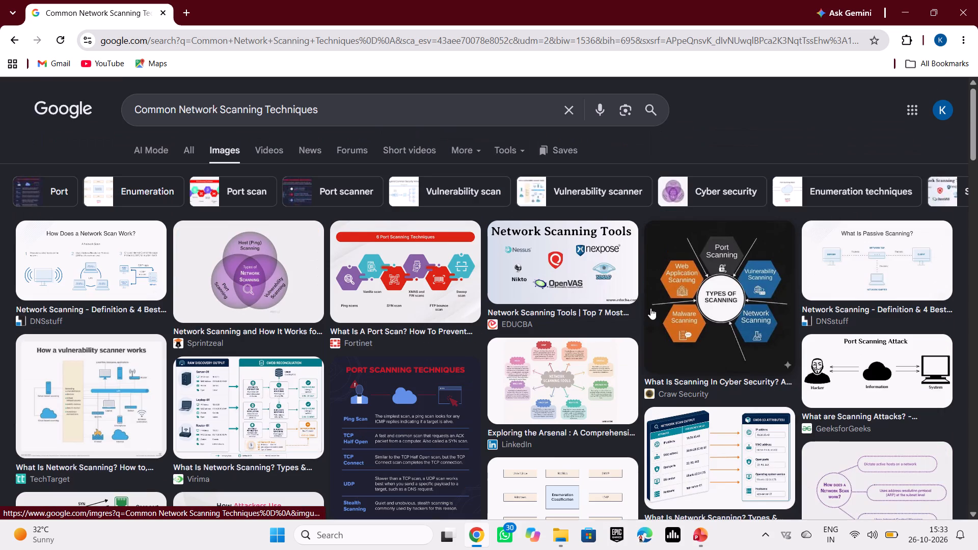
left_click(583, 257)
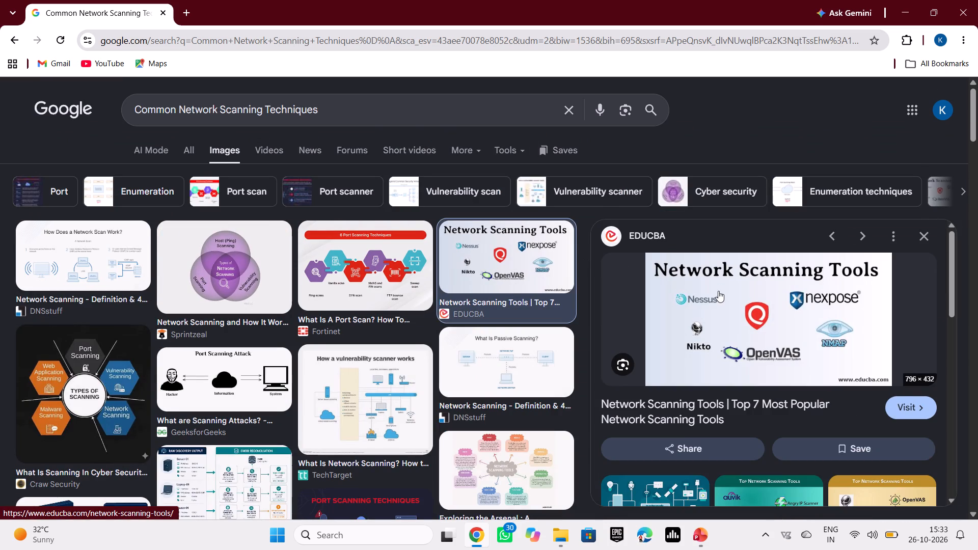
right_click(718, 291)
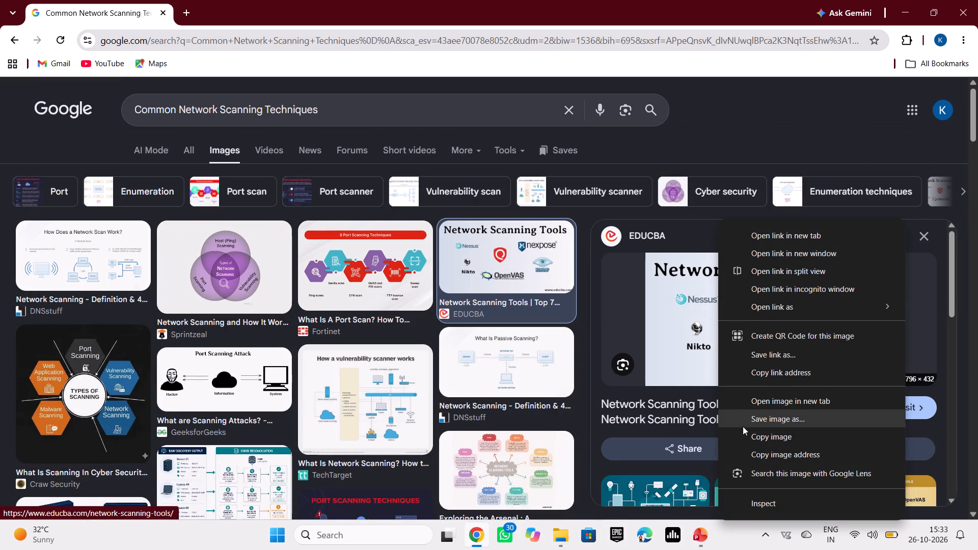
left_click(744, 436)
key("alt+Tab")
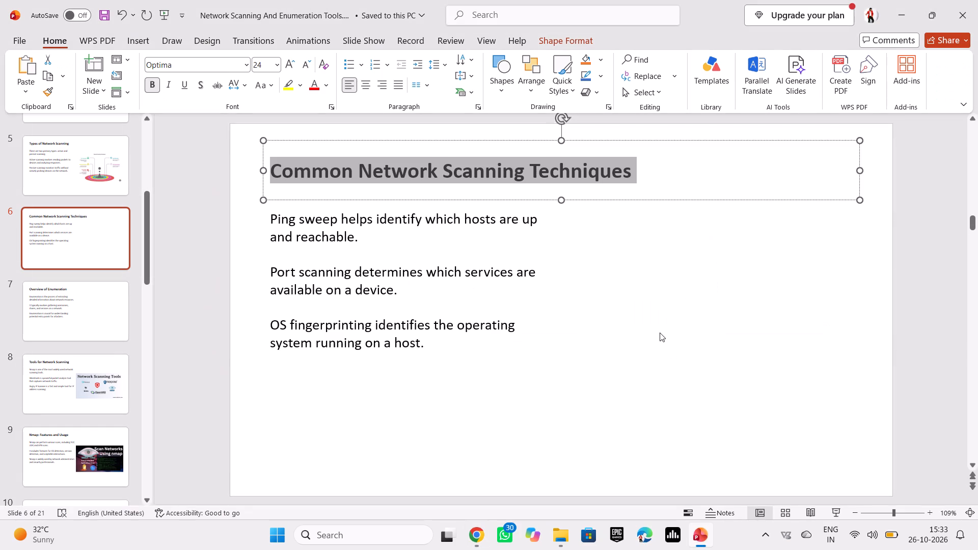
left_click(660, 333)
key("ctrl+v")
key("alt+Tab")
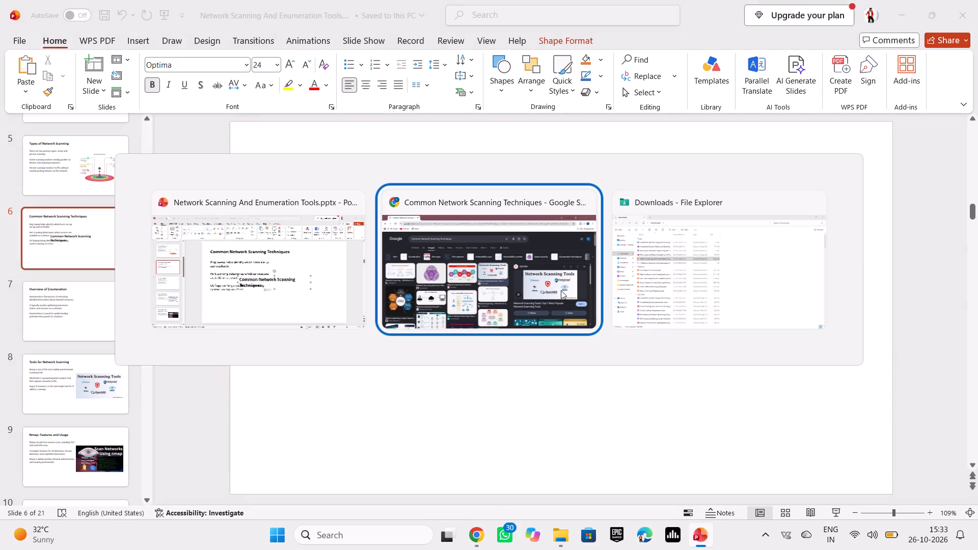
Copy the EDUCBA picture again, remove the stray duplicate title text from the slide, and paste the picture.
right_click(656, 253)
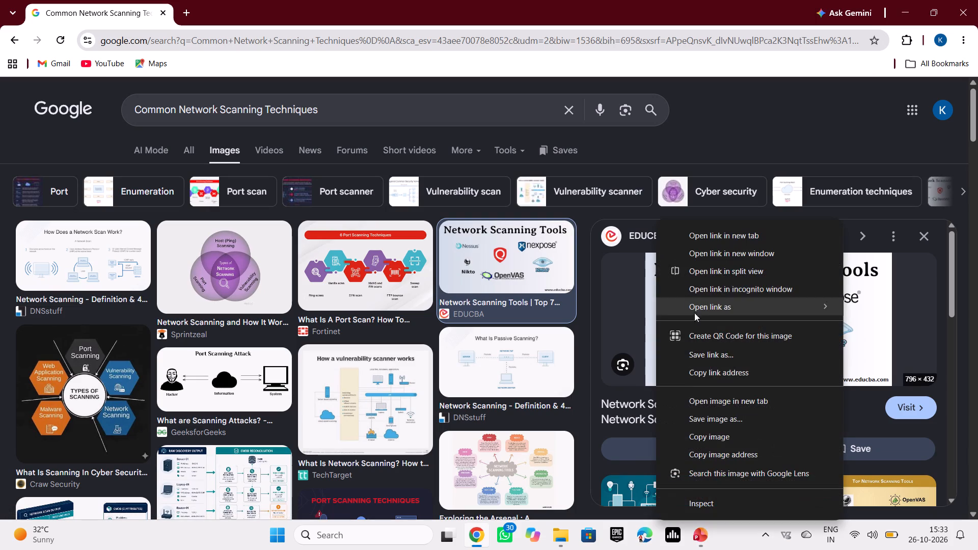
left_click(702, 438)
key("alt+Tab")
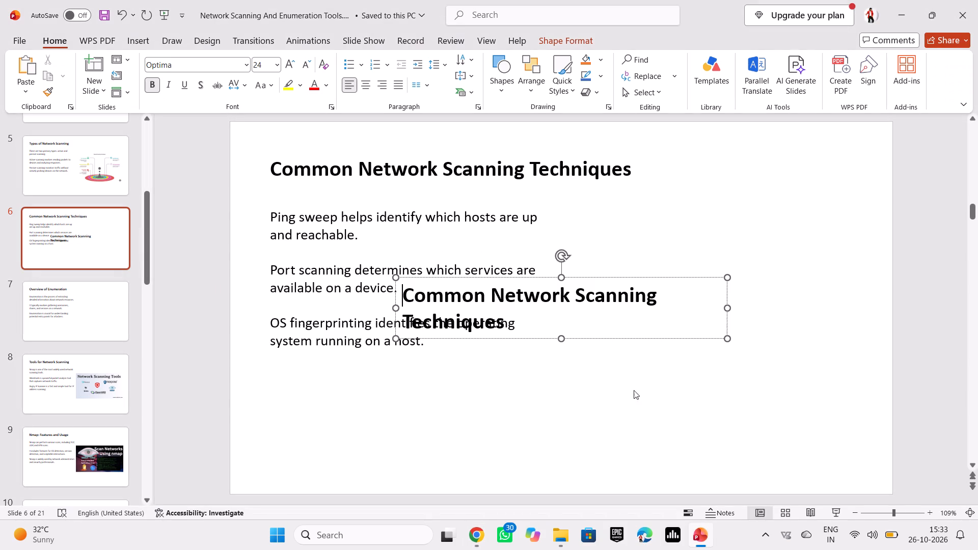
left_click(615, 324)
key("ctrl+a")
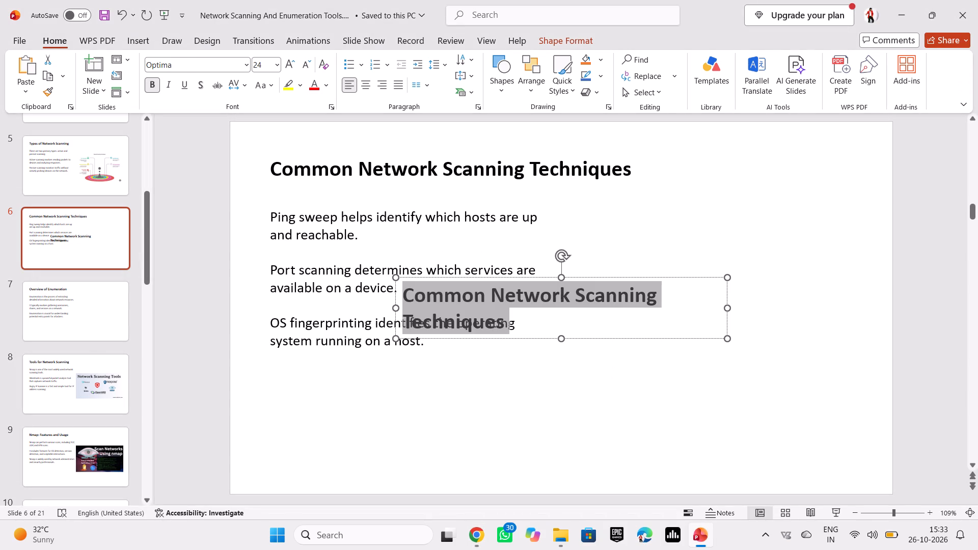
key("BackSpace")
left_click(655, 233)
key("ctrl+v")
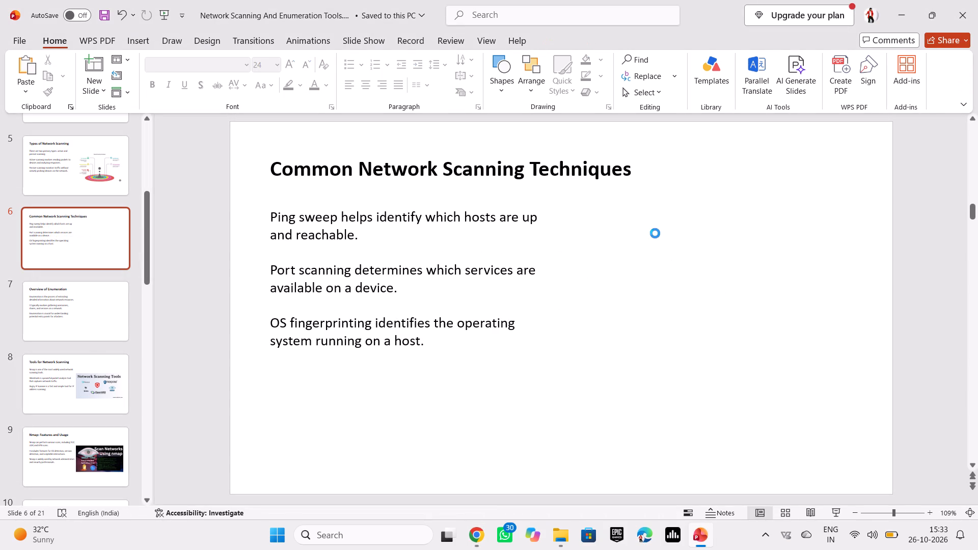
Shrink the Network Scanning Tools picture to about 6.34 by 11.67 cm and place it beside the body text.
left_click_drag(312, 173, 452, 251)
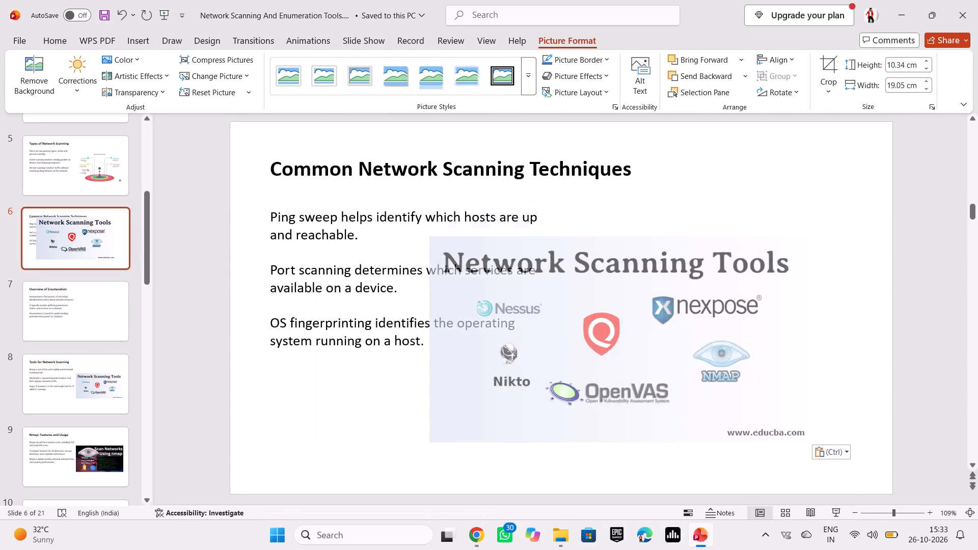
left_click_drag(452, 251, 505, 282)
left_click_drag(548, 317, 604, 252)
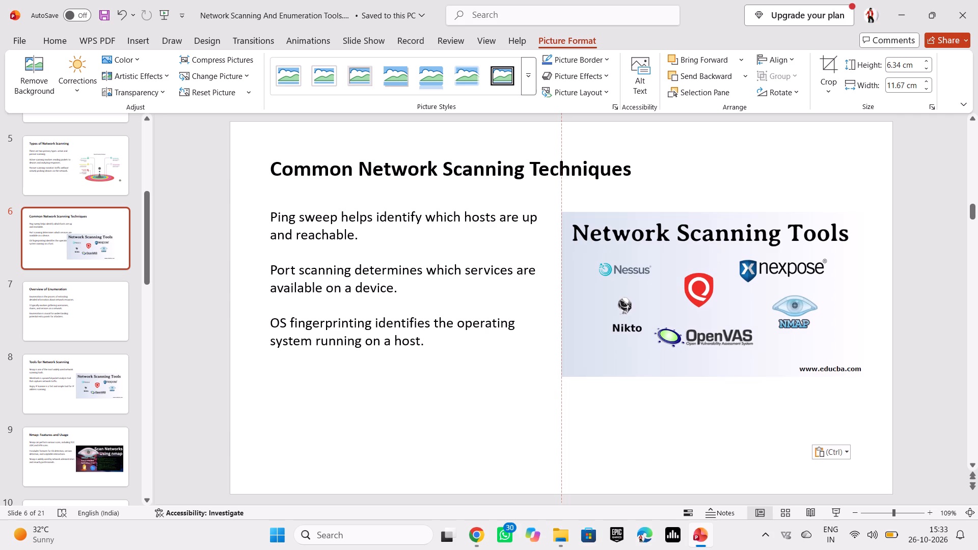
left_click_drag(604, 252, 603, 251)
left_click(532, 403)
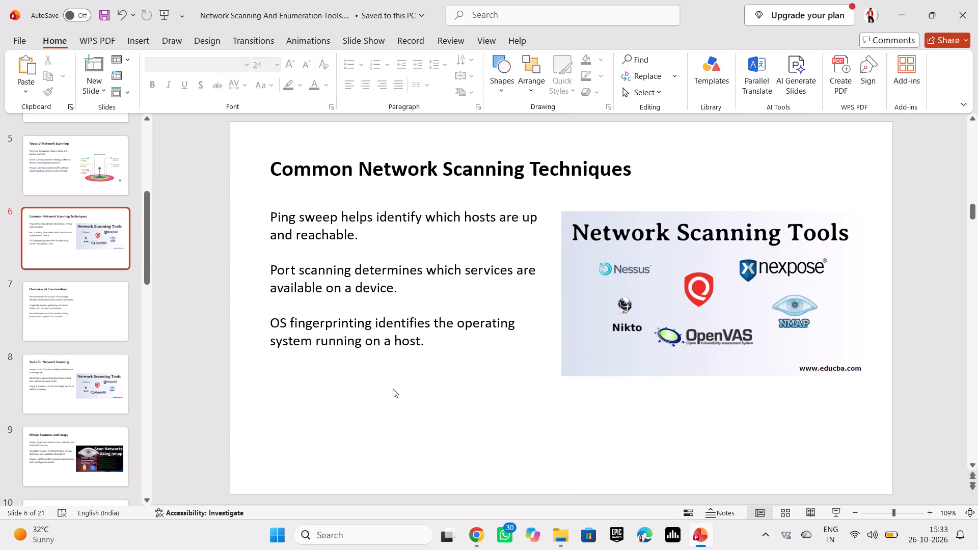
Copy Fortinet's 6 Port Scanning Techniques picture from the image results and replace the slide's Network Scanning Tools picture with it.
key("alt+Tab")
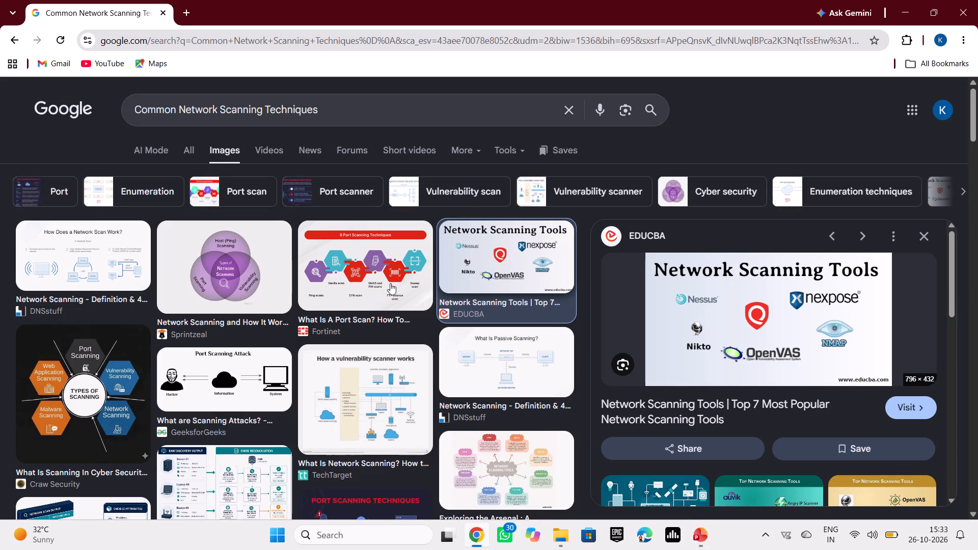
left_click(347, 268)
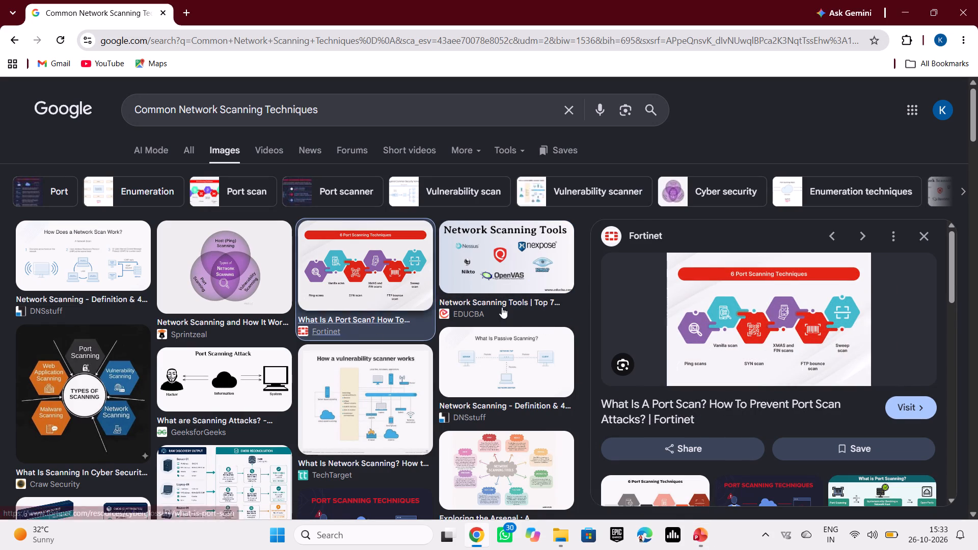
right_click(782, 294)
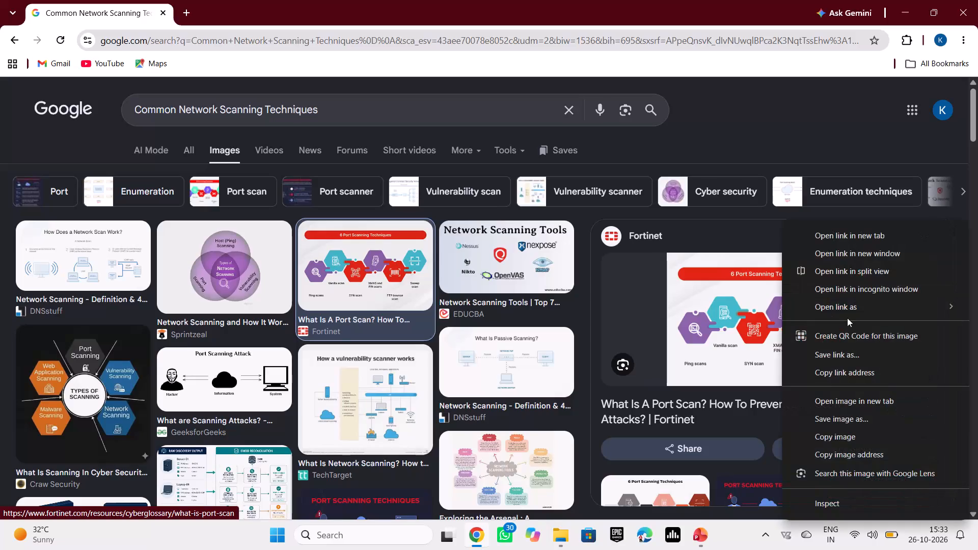
left_click(833, 438)
key("alt+Tab")
key("alt+Tab")
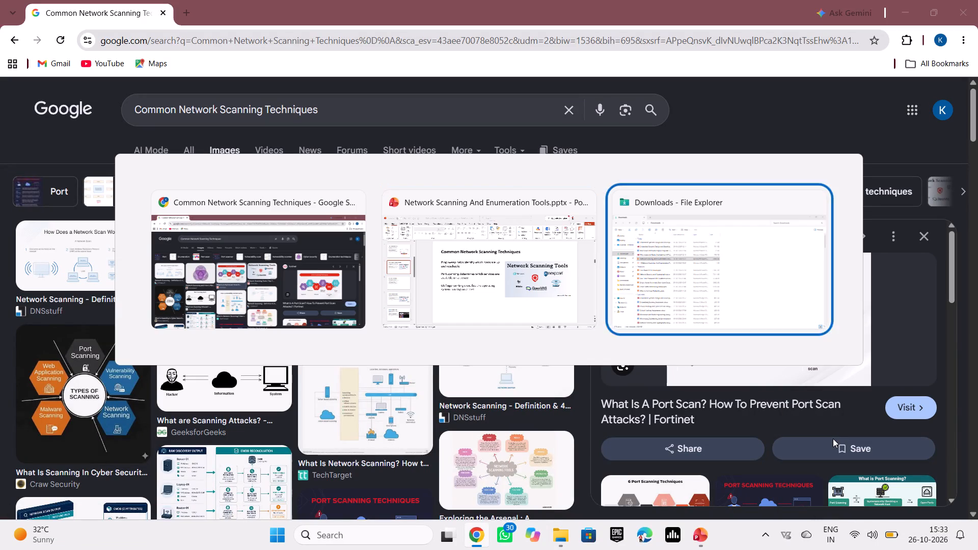
key("alt+Tab")
right_click(780, 336)
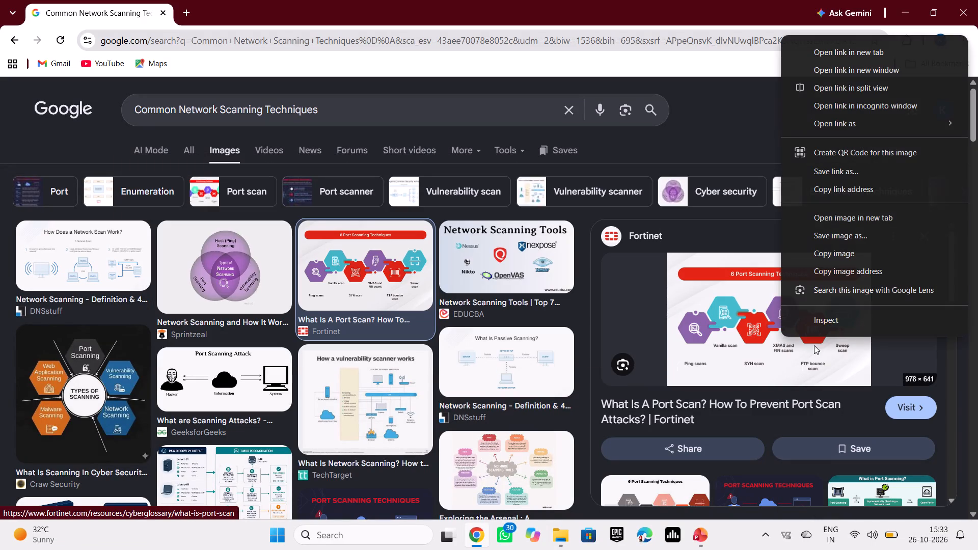
left_click(815, 248)
key("alt+Tab")
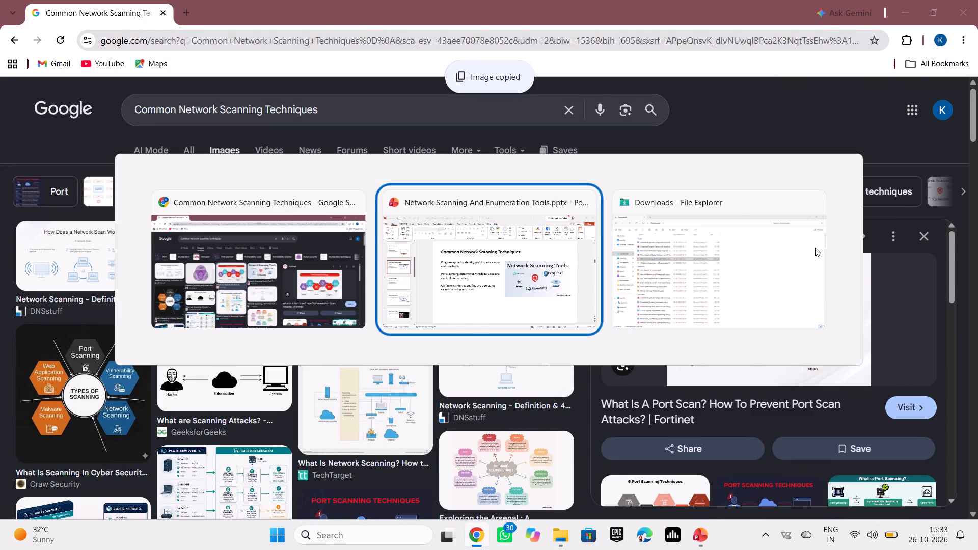
left_click(792, 234)
key("BackSpace")
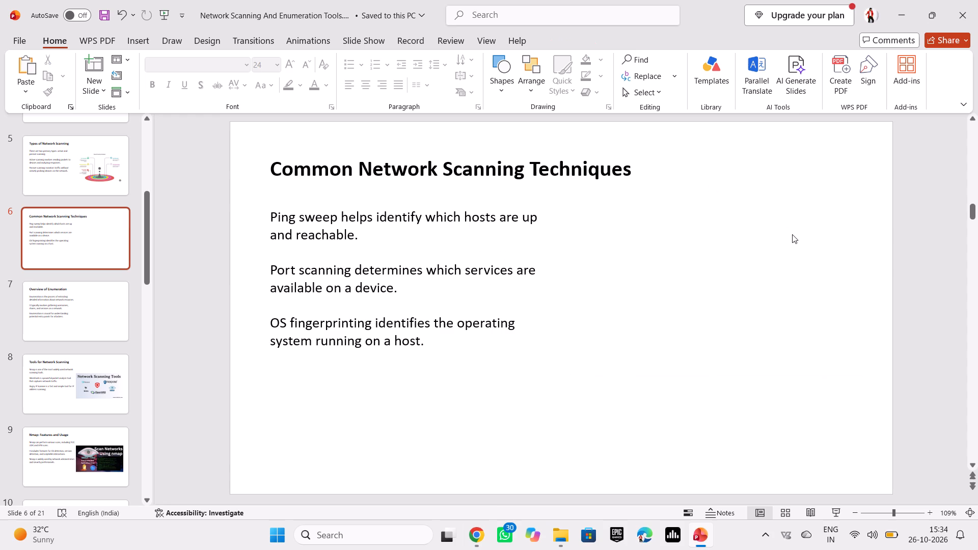
key("ctrl+v")
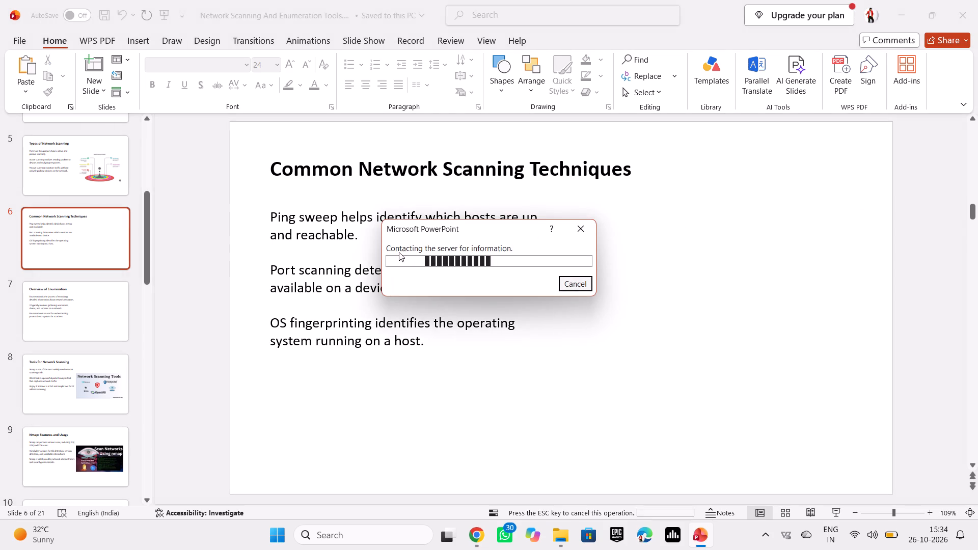
Shrink the 6 Port Scanning Techniques picture to about 7.05 by 10.75 cm and place it beside the body text.
left_click_drag(349, 169, 414, 217)
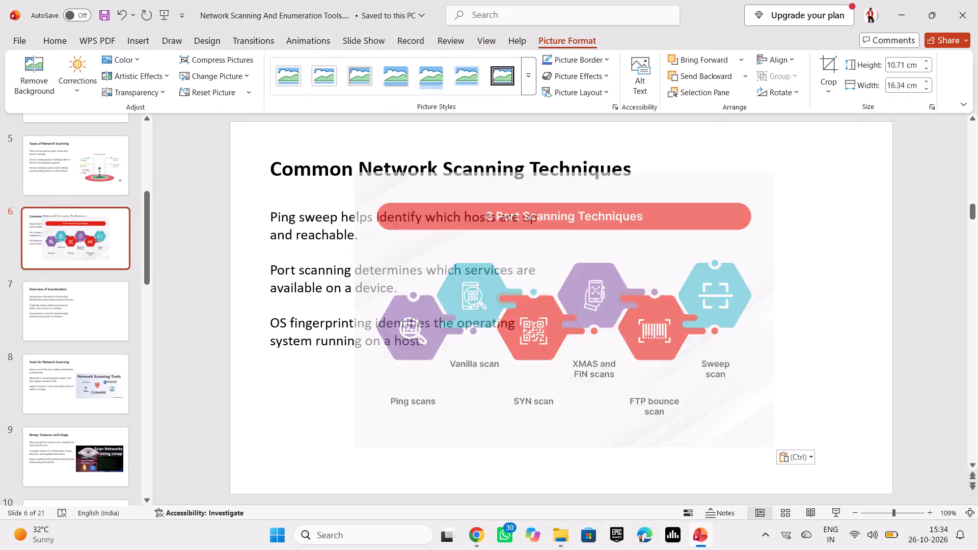
left_click_drag(414, 217, 494, 287)
left_click_drag(554, 329, 684, 272)
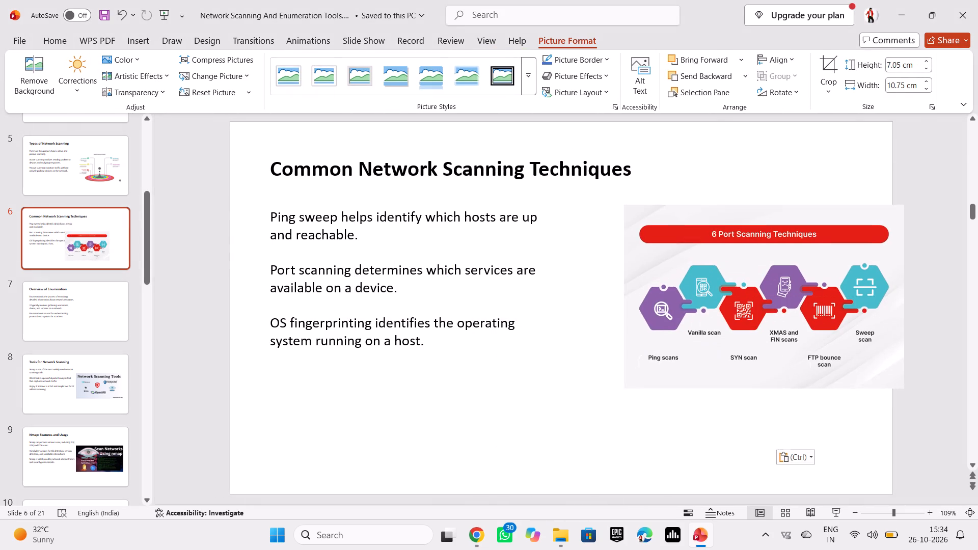
left_click_drag(684, 272, 637, 268)
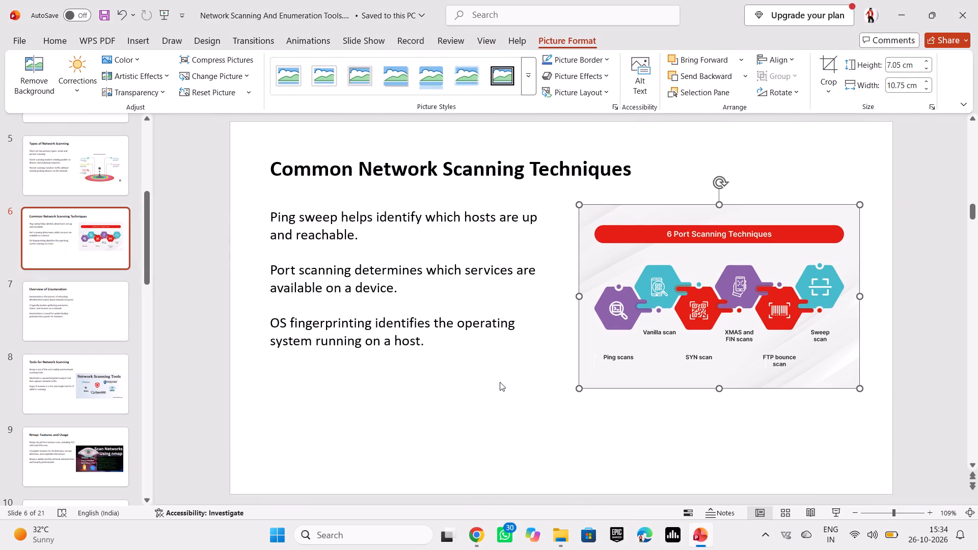
left_click(500, 382)
Move the picture on the Tools for Network Scanning slide up to start just above the body text's first line.
key("Right")
key("Right")
key("Right")
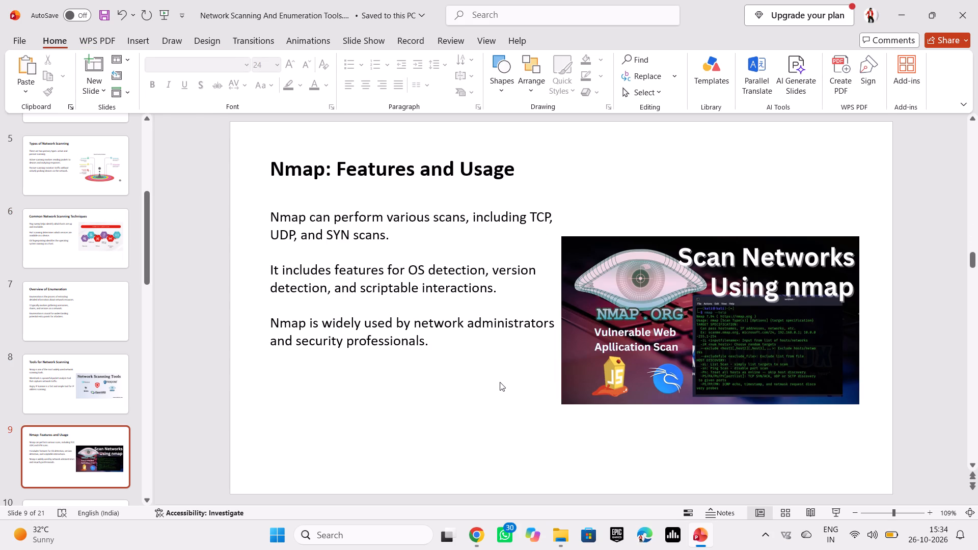
key("Up")
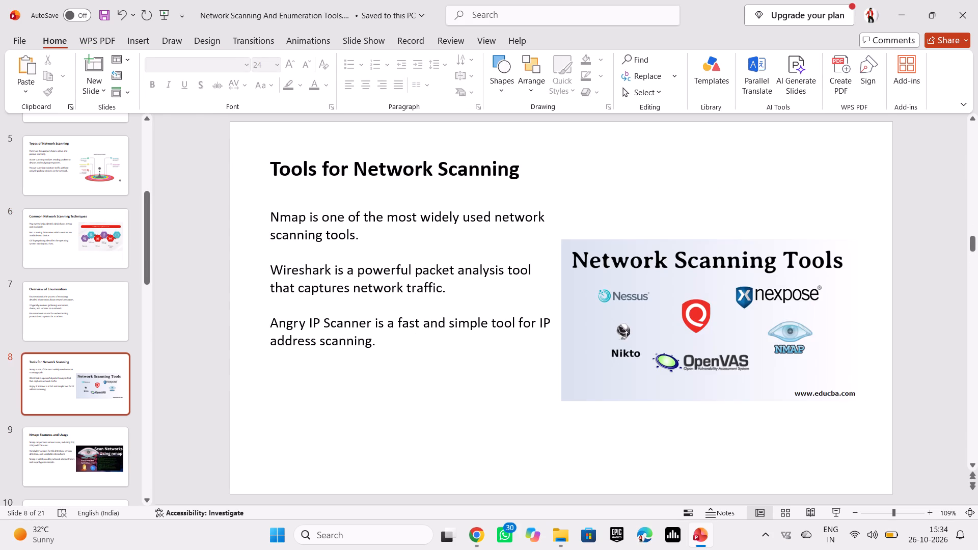
left_click(785, 311)
left_click_drag(785, 311, 781, 270)
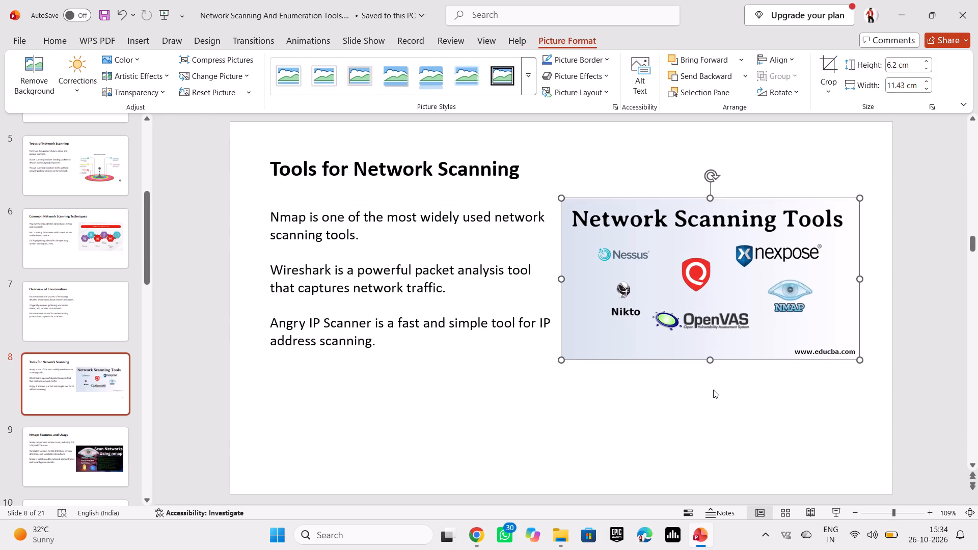
left_click(710, 392)
Move the nmap picture on the Nmap: Features and Usage slide slightly upward beside the body text.
key("Right")
left_click(715, 357)
left_click_drag(715, 357, 717, 344)
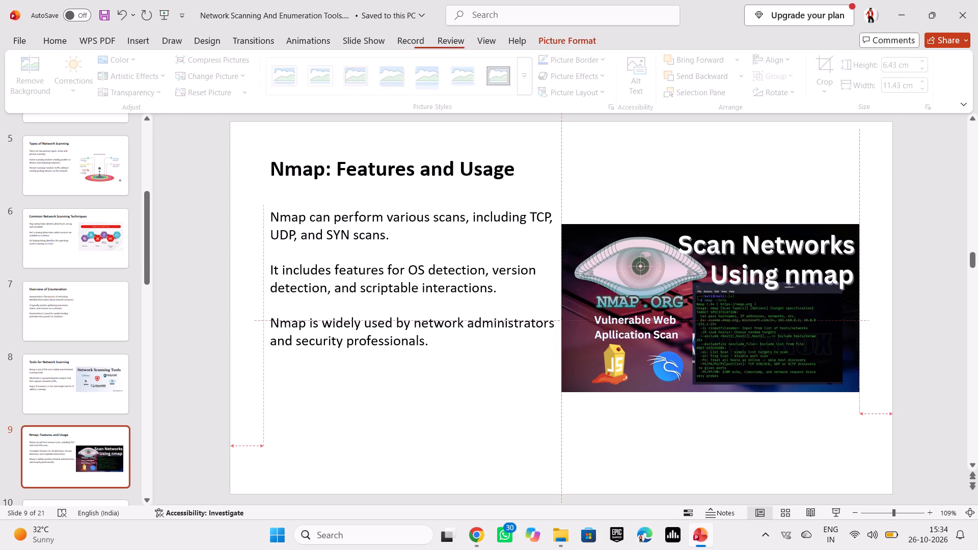
left_click_drag(717, 344, 718, 329)
left_click(670, 437)
Look through the remaining slides from Wireshark: Features and Usage to Conclusion, checking their pictures and placement.
key("Right")
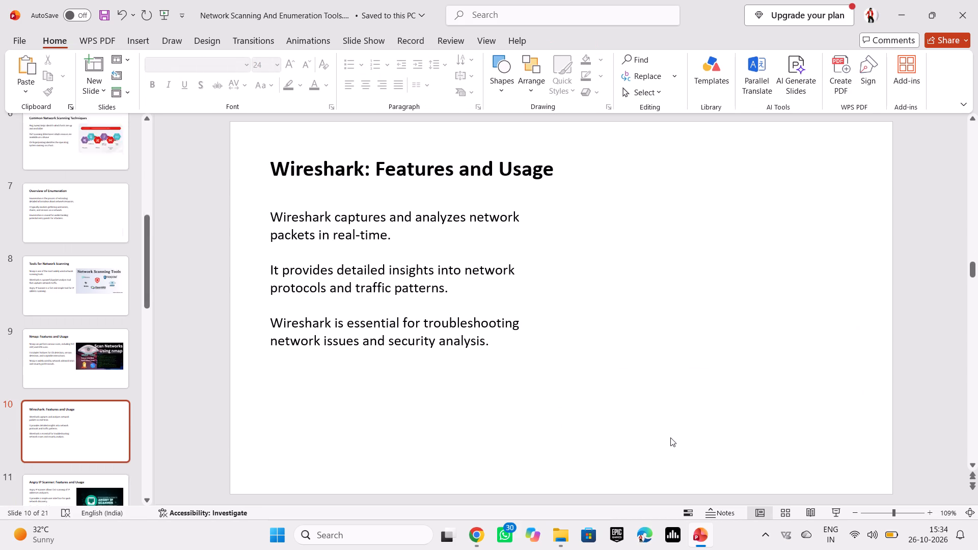
key("Right")
key("Right")
key("Right")
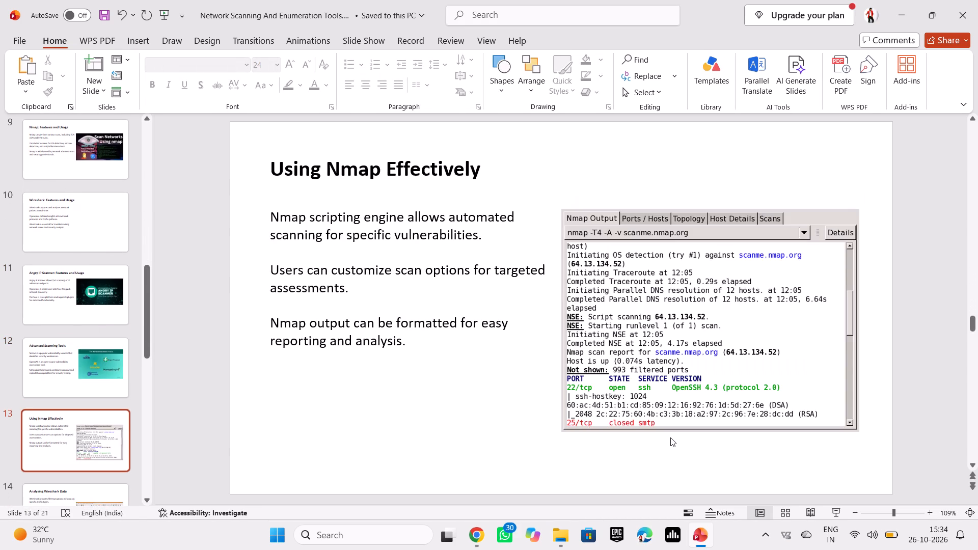
key("Right")
key("Right")
key("Right")
key("Right")
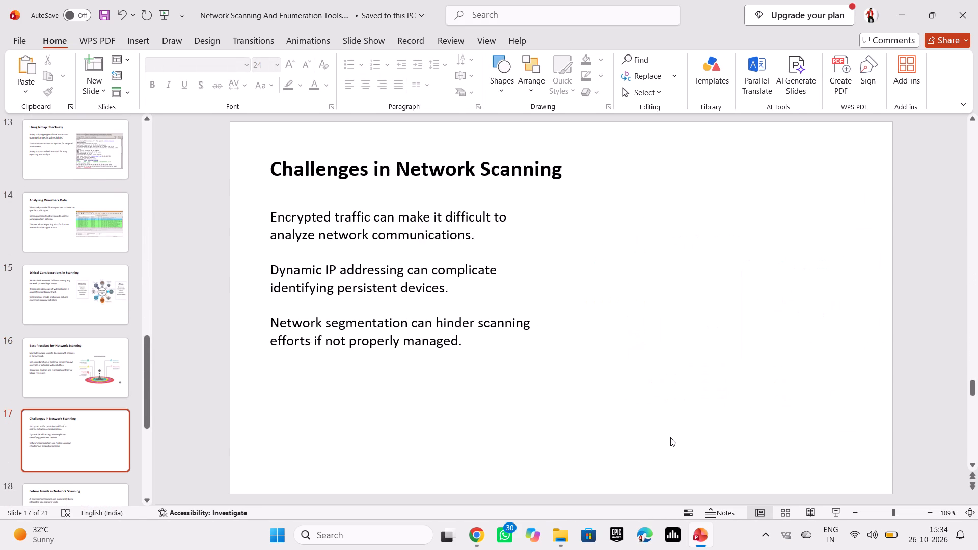
key("Right")
key("Right")
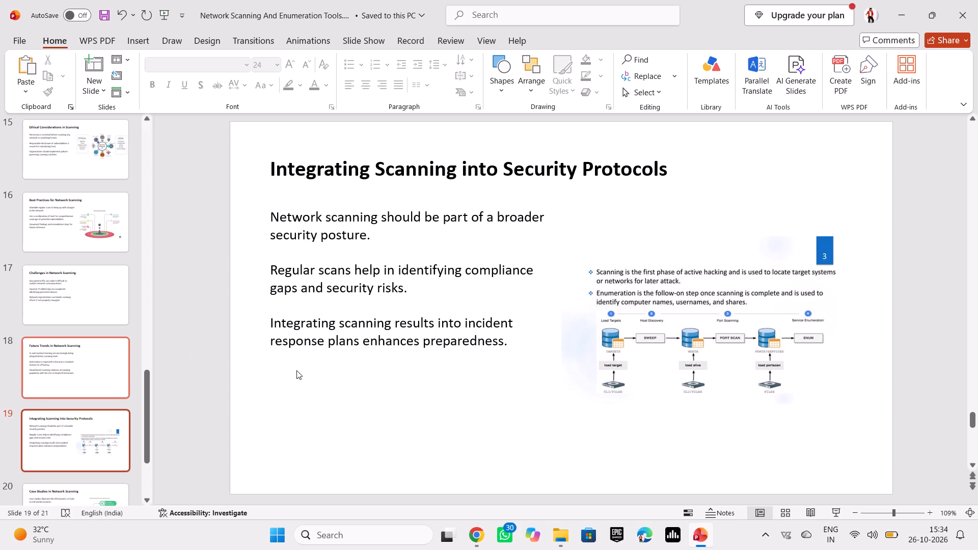
key("Right")
key("Right")
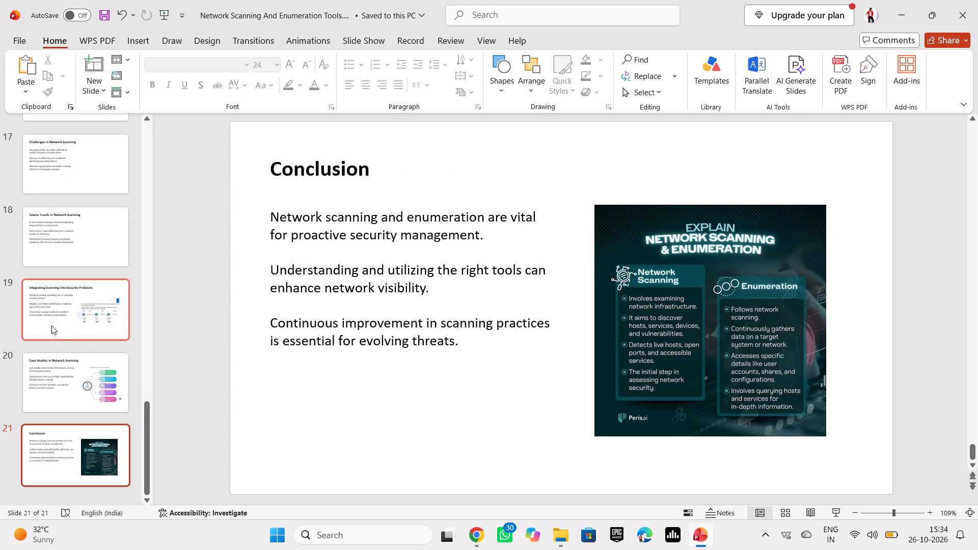
Save the edited Network Scanning And Enumeration Tools presentation.
scroll(48, 321, "up", 15)
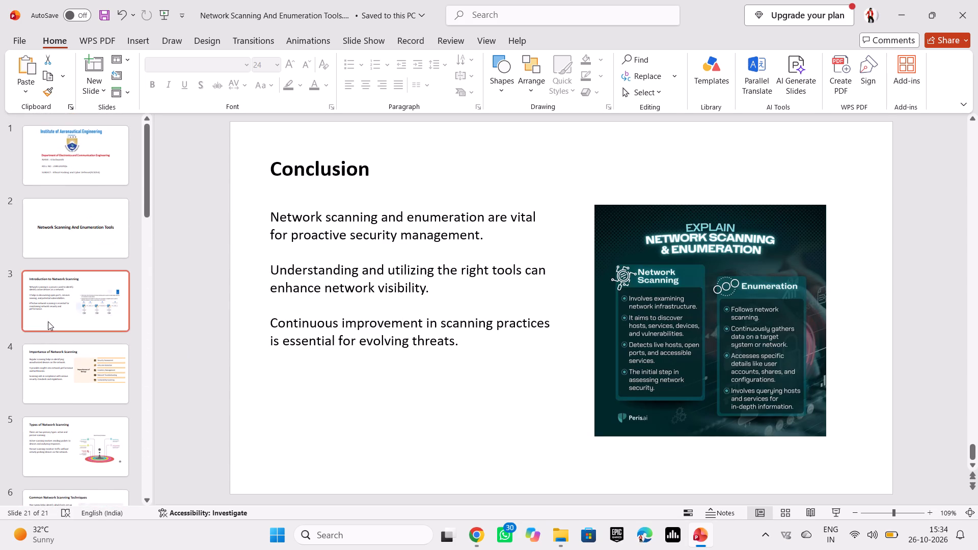
scroll(48, 321, "up", 2)
left_click(106, 11)
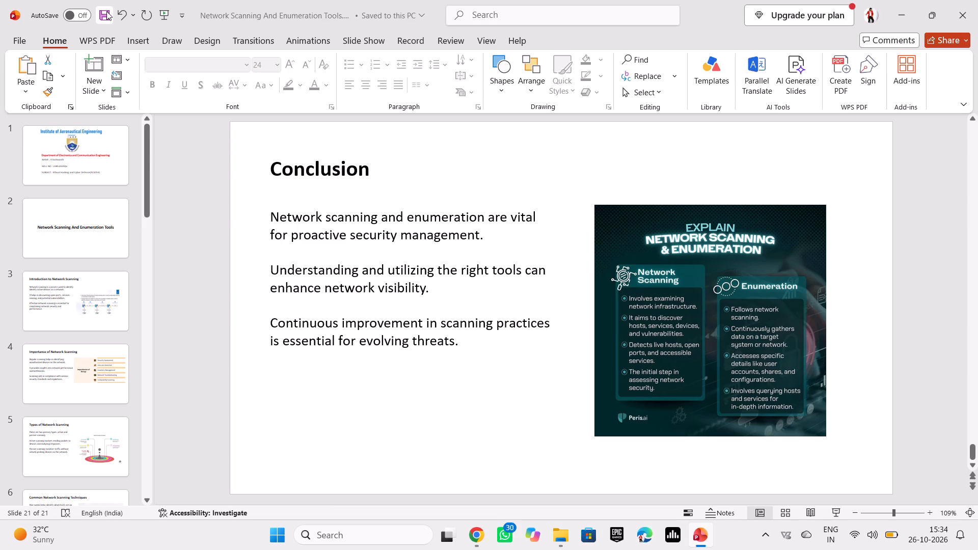
Close the presentation, the Chrome image search window and the Downloads folder window.
left_click(977, 0)
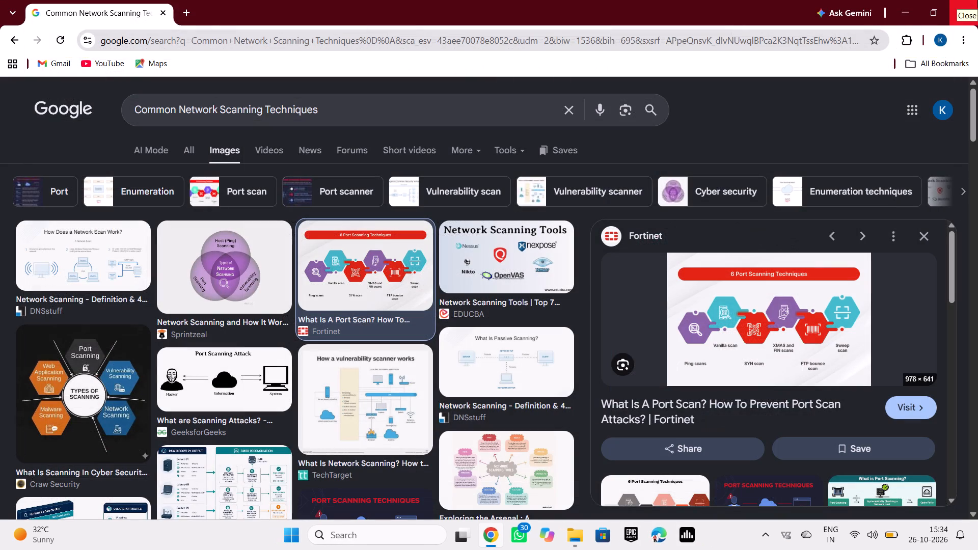
left_click(977, 0)
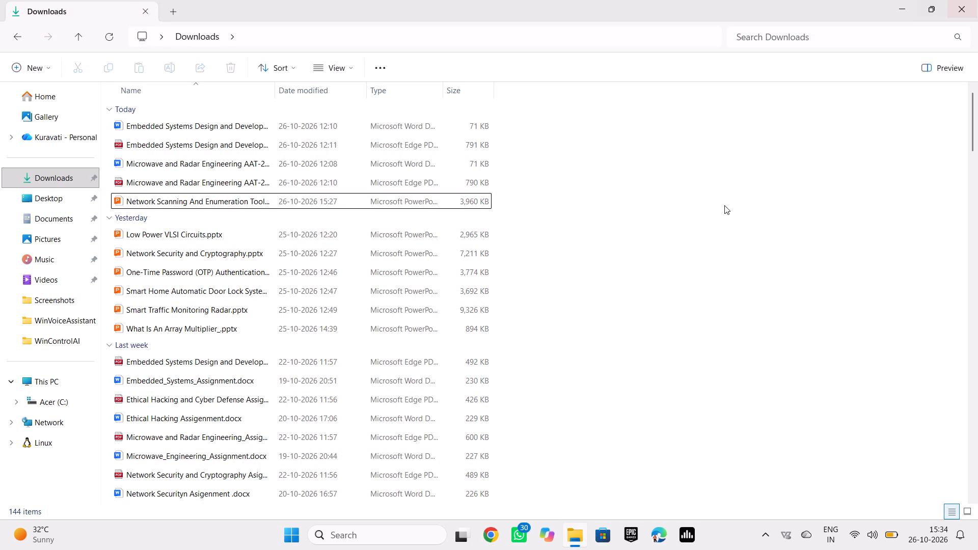
left_click(977, 0)
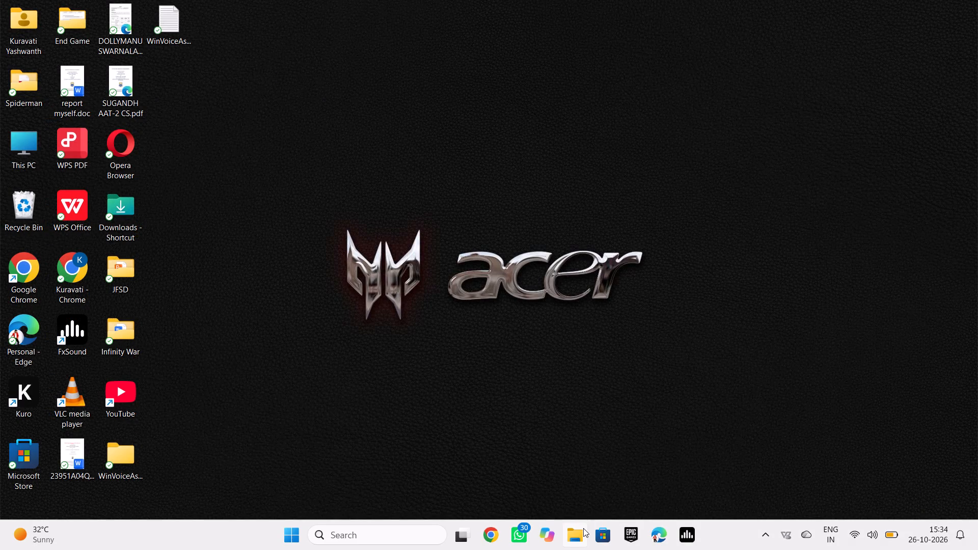
Share the Network Scanning And Enumeration Tools presentation from the Downloads folder in File Explorer through WhatsApp Beta.
left_click(583, 528)
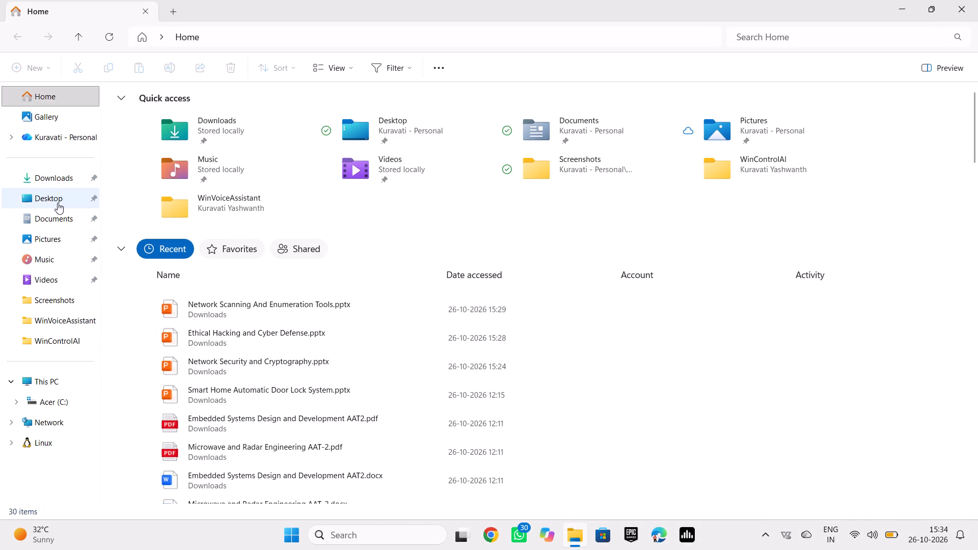
left_click(61, 184)
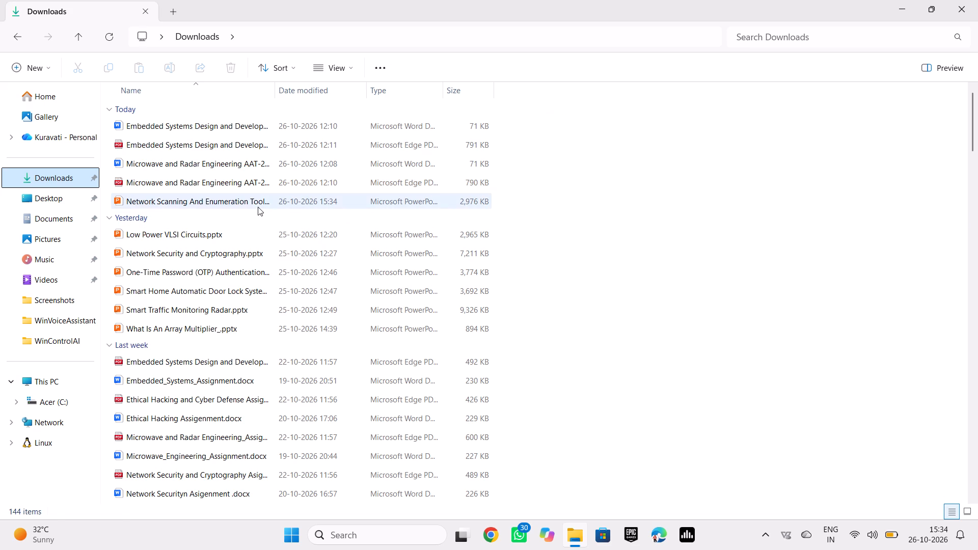
left_click(258, 207)
left_click(201, 69)
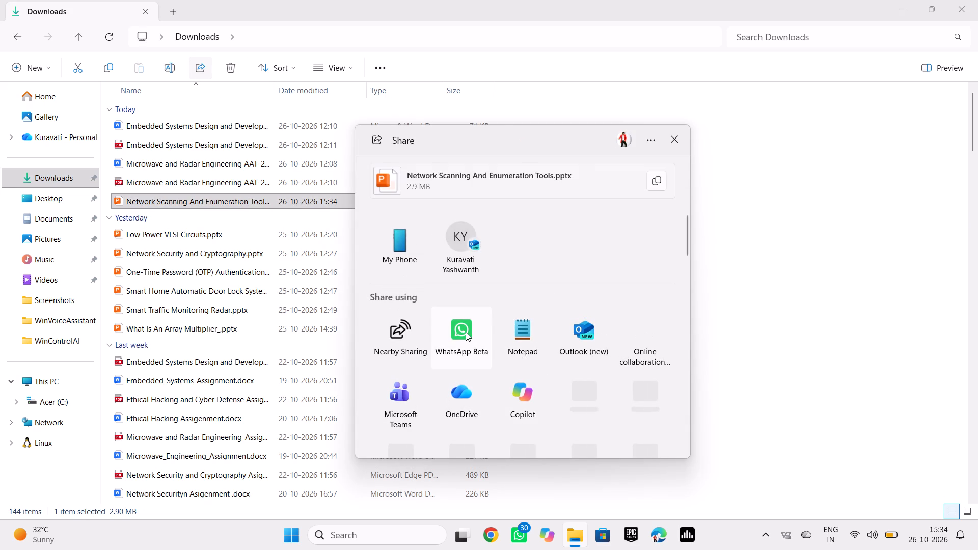
left_click(466, 332)
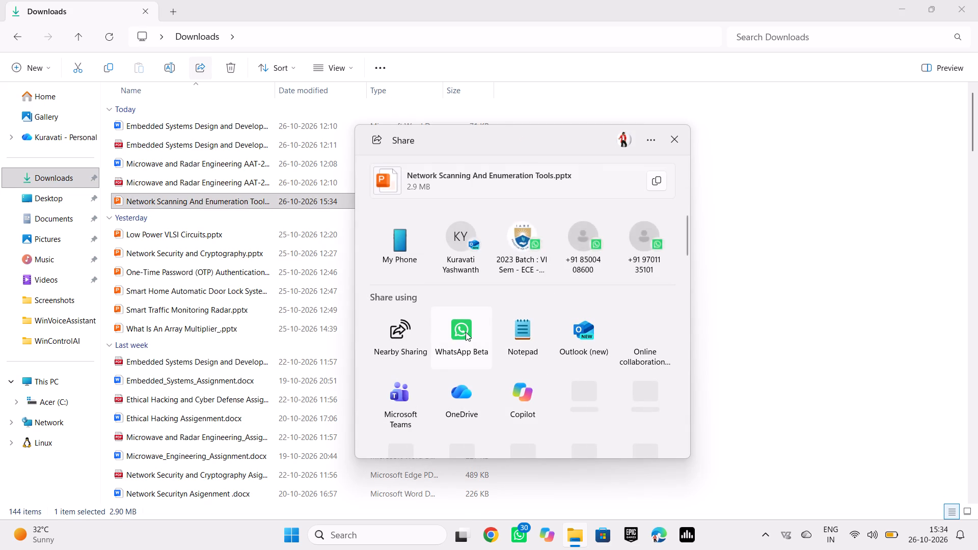
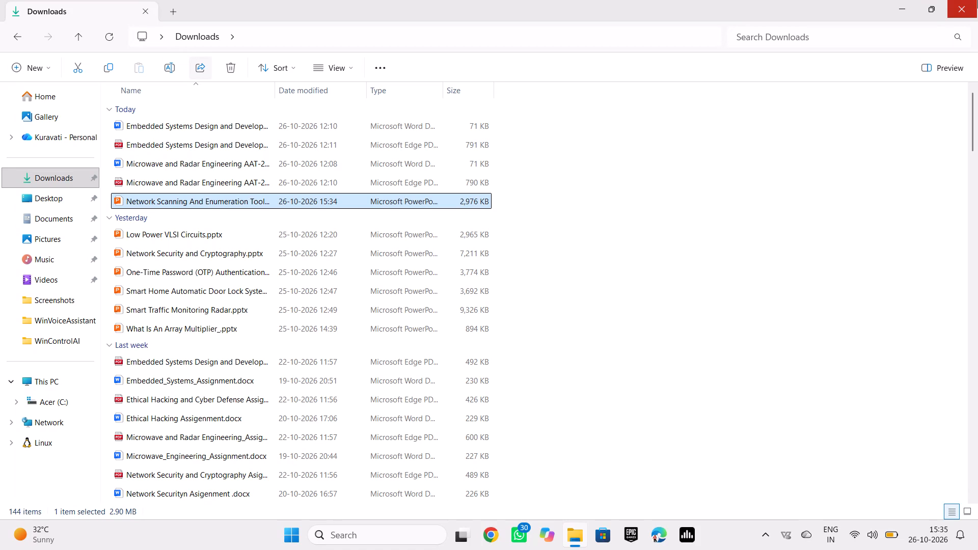
Close the Downloads folder window and the FxSound window to return to the desktop.
left_click(977, 0)
left_click(977, 0)
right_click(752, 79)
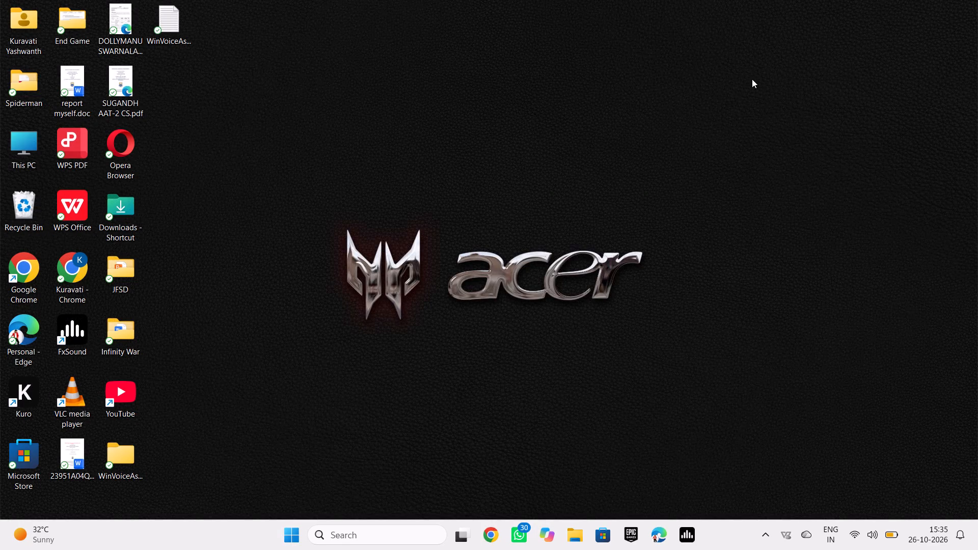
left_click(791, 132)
Shut down the computer from the desktop.
key("alt+F4")
key("Return")
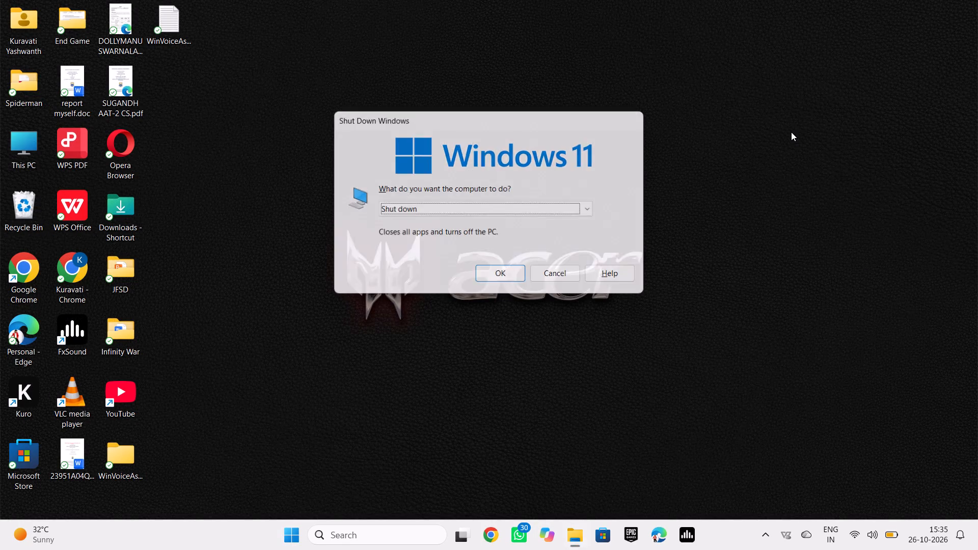